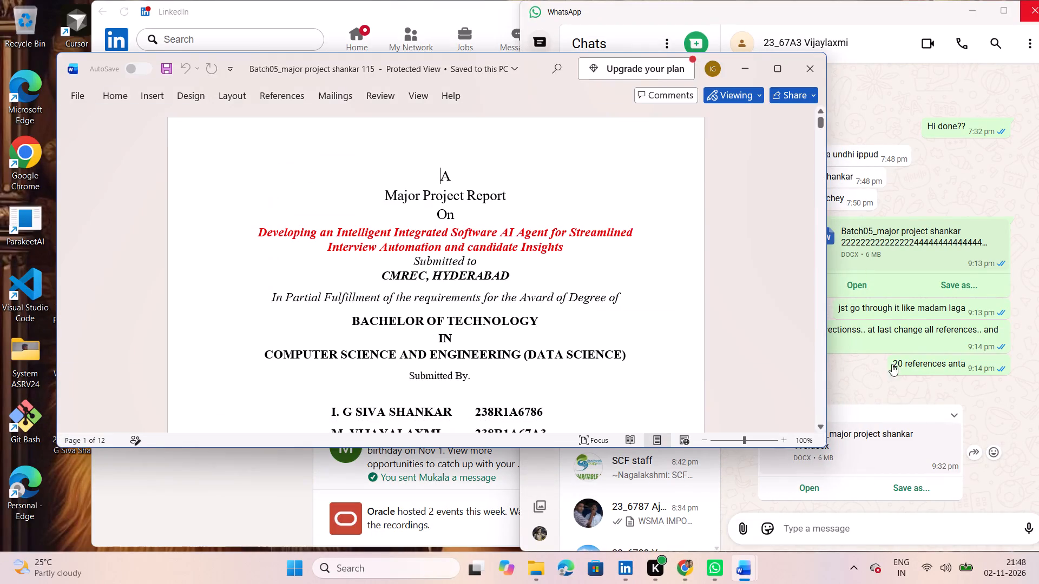
Maximize the major project report window and enable editing of the protected document.
click(764, 74)
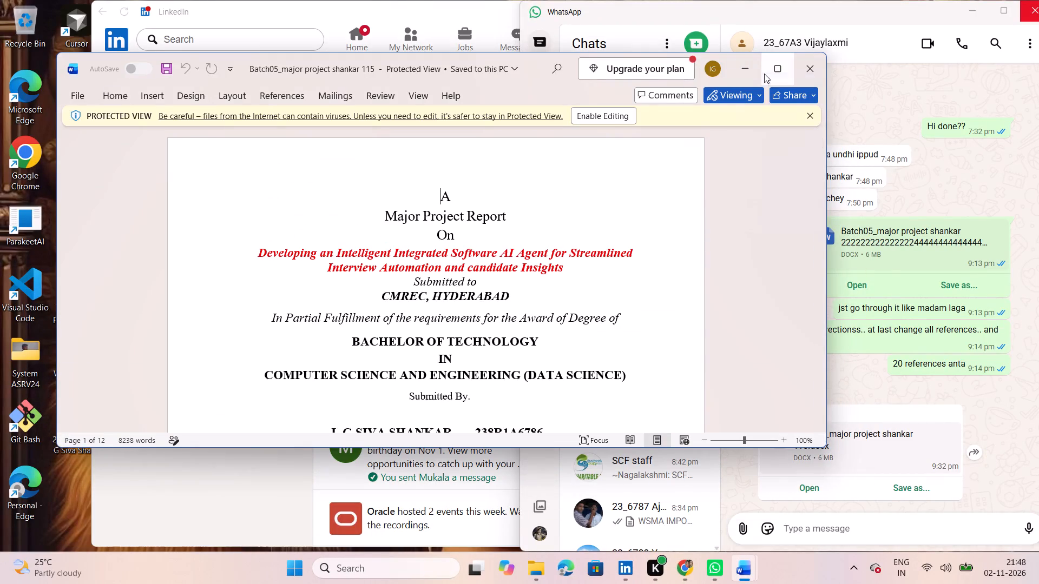
click(771, 71)
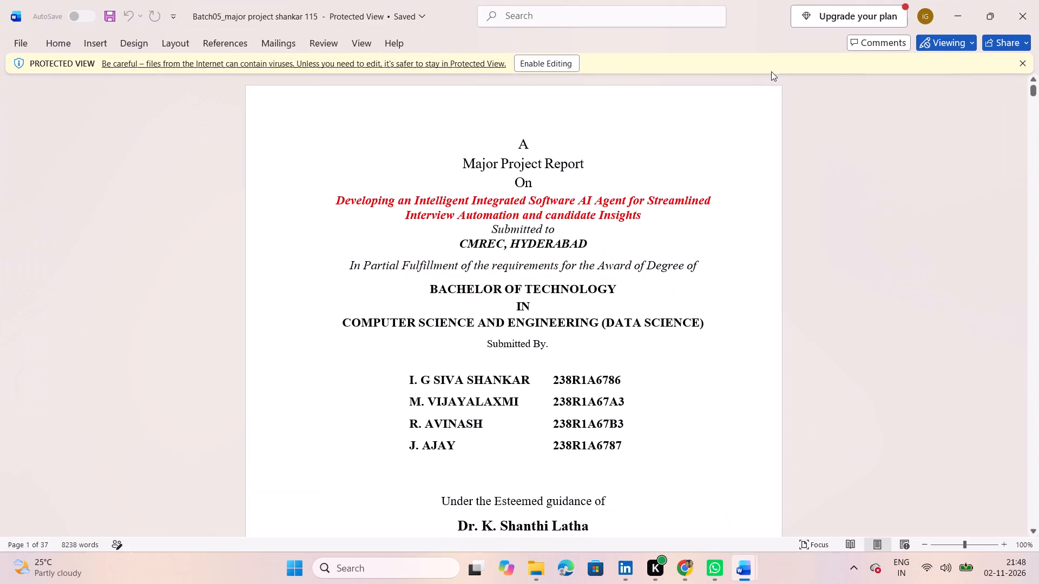
click(554, 65)
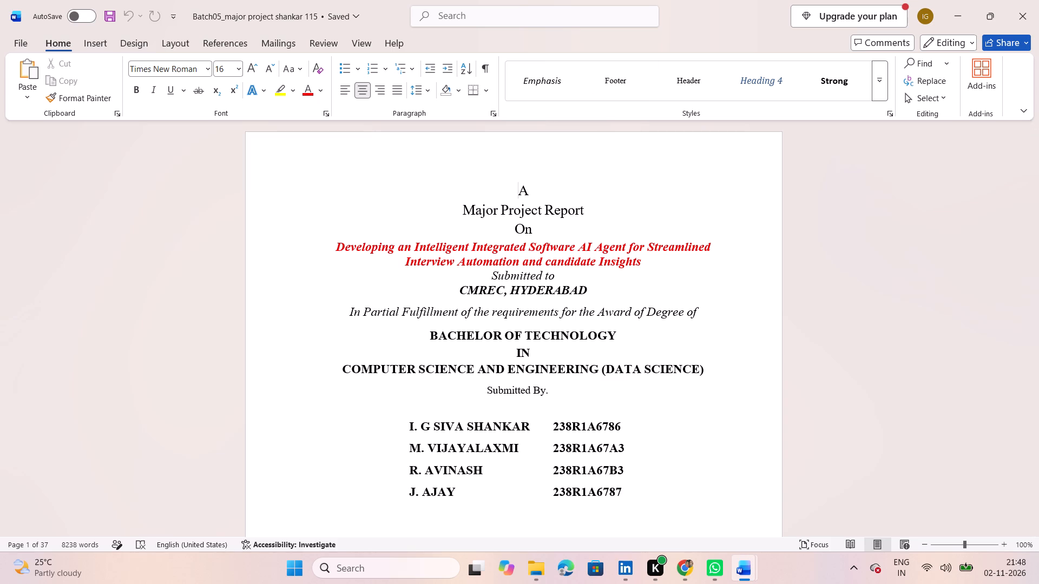
Review the report's front matter: title page, certificate, declaration and acknowledgment pages.
scroll(567, 329, down, 1)
scroll(567, 329, up, 1)
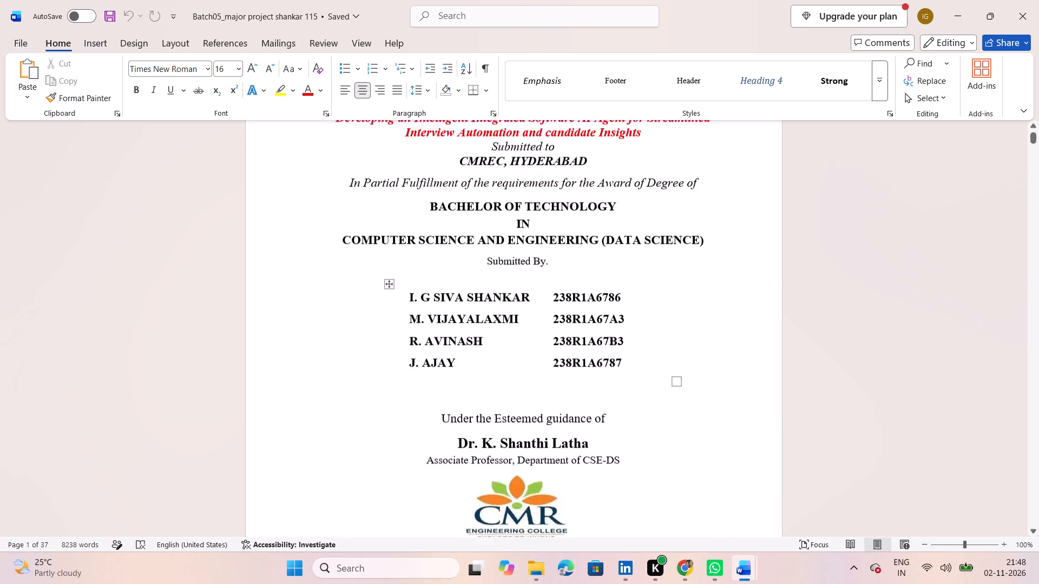
scroll(567, 329, up, 1)
scroll(567, 329, down, 4)
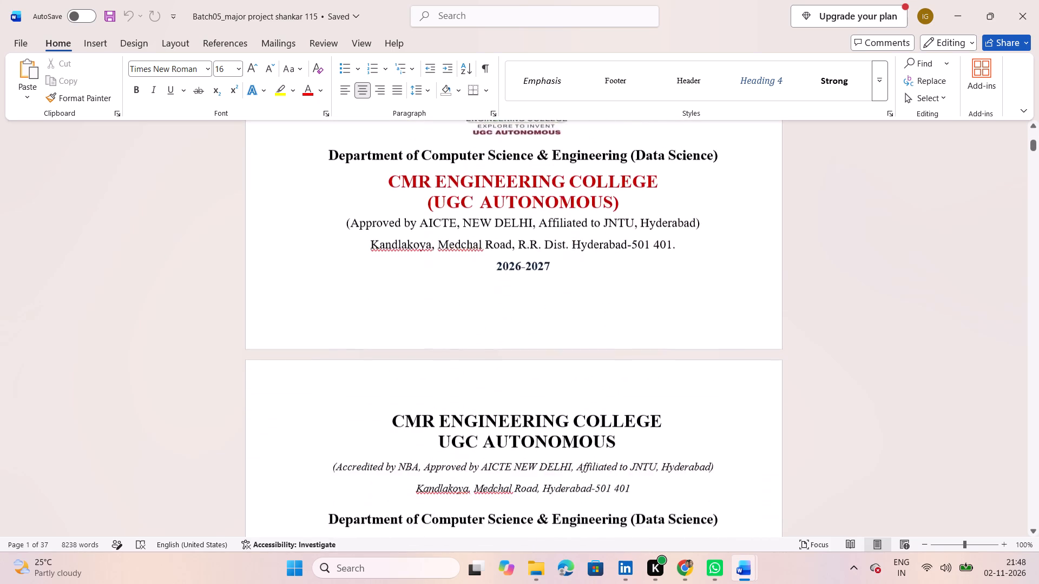
scroll(567, 329, down, 4)
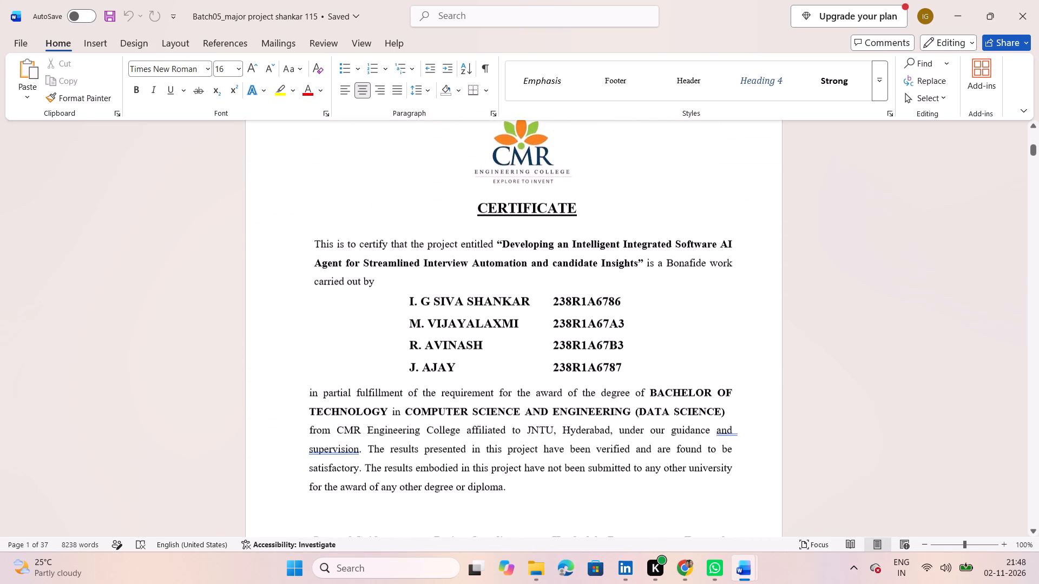
scroll(567, 329, down, 3)
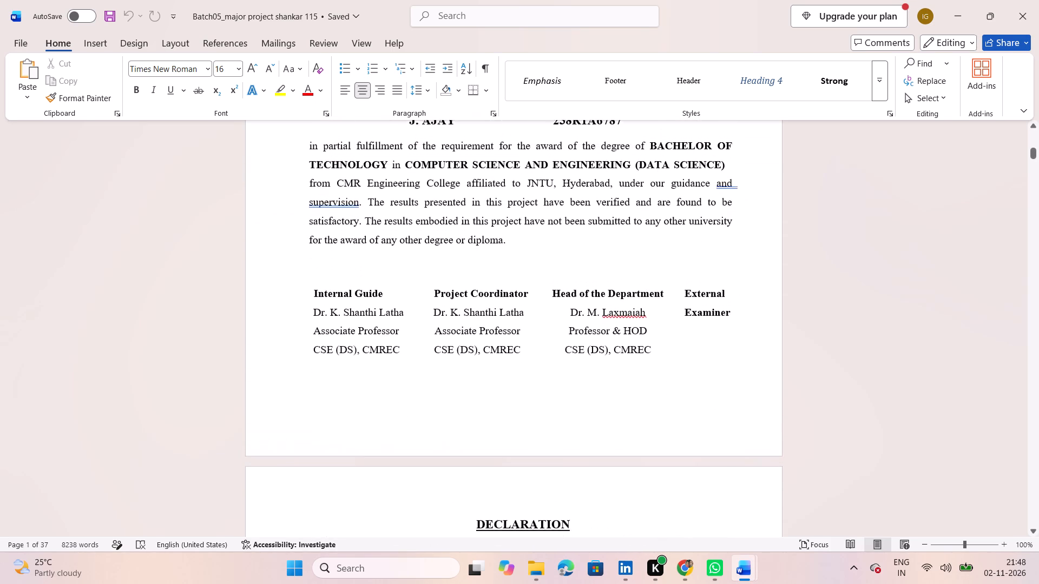
scroll(567, 329, down, 2)
scroll(567, 329, up, 1)
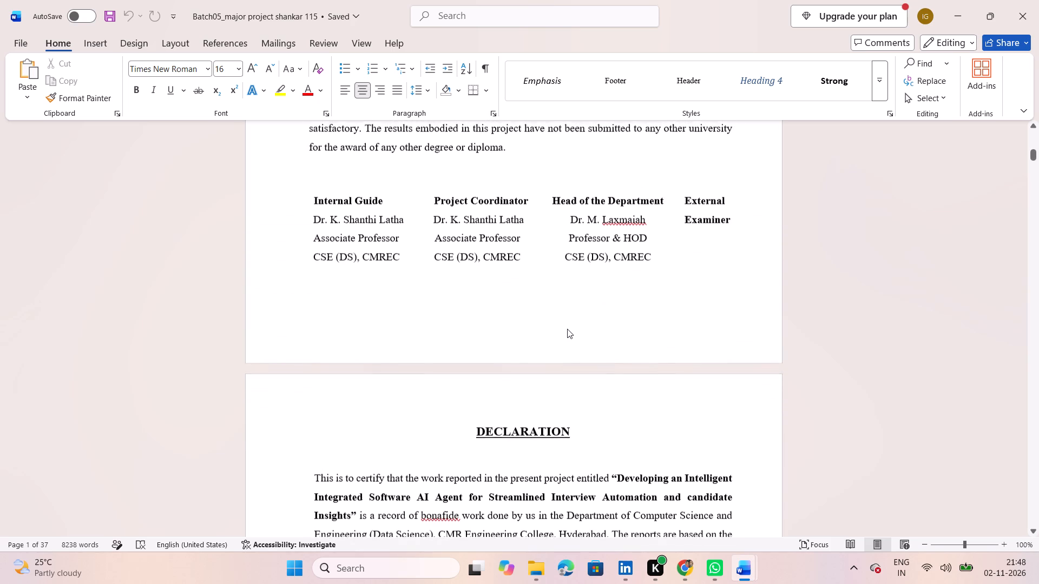
scroll(567, 329, up, 1)
scroll(567, 329, down, 2)
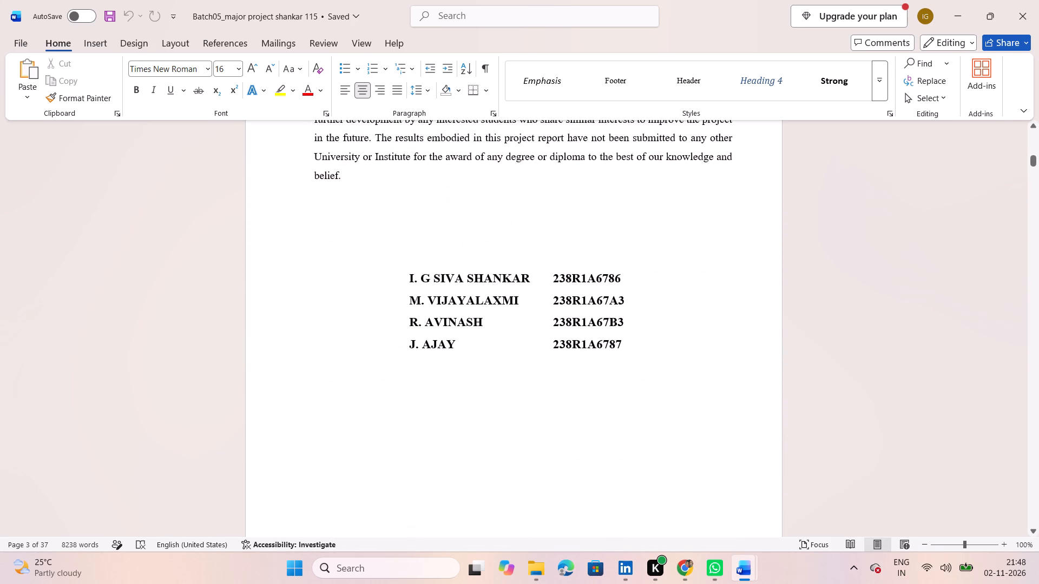
scroll(567, 329, down, 1)
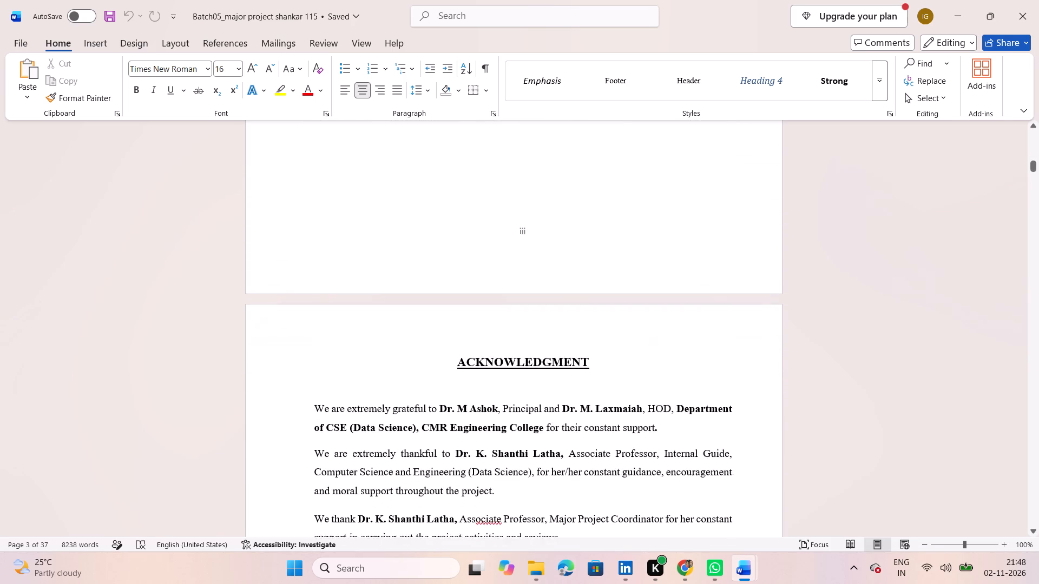
scroll(567, 329, down, 3)
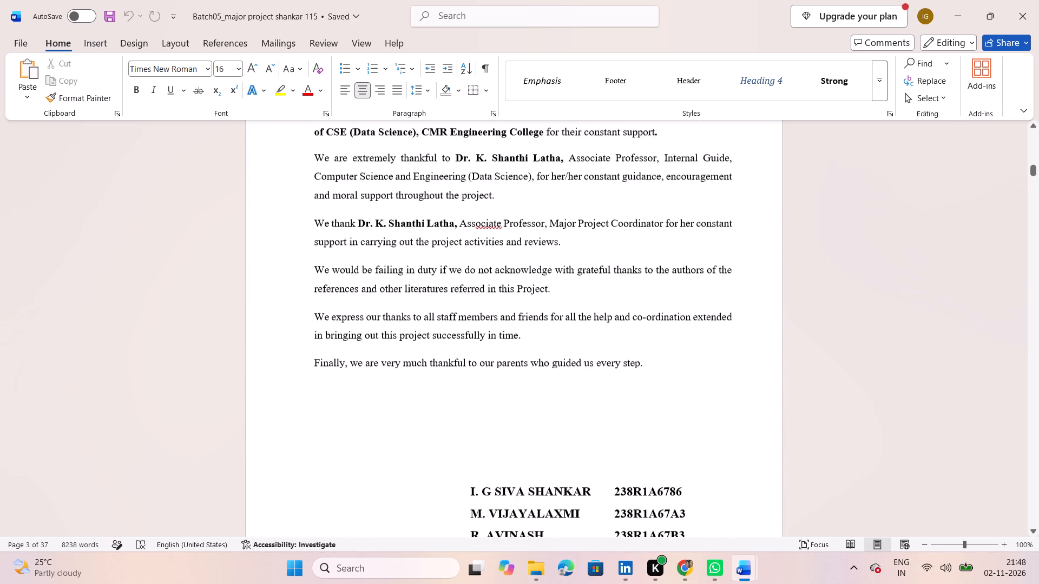
scroll(567, 329, down, 1)
scroll(567, 329, up, 2)
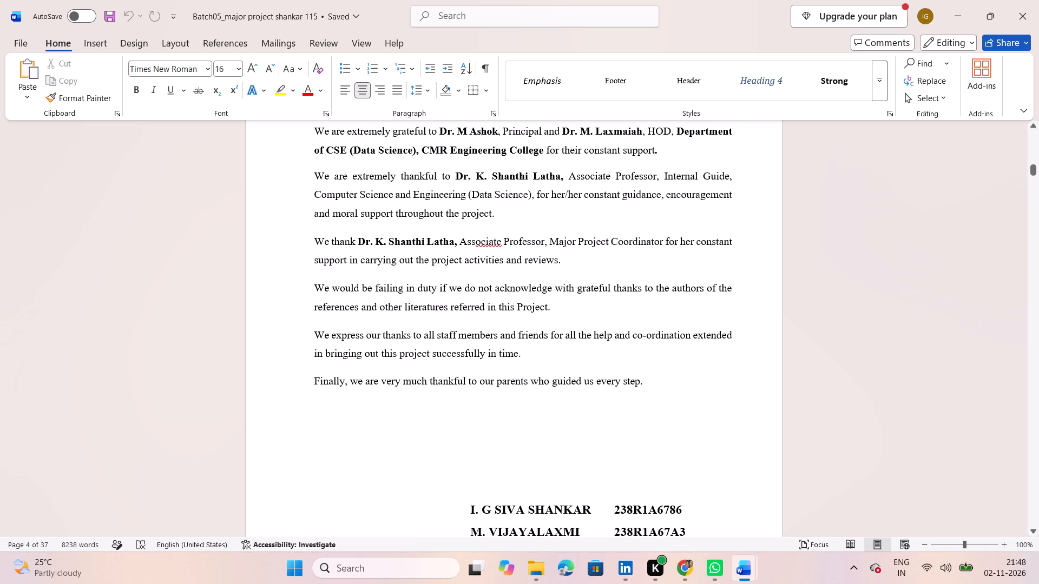
scroll(567, 329, up, 3)
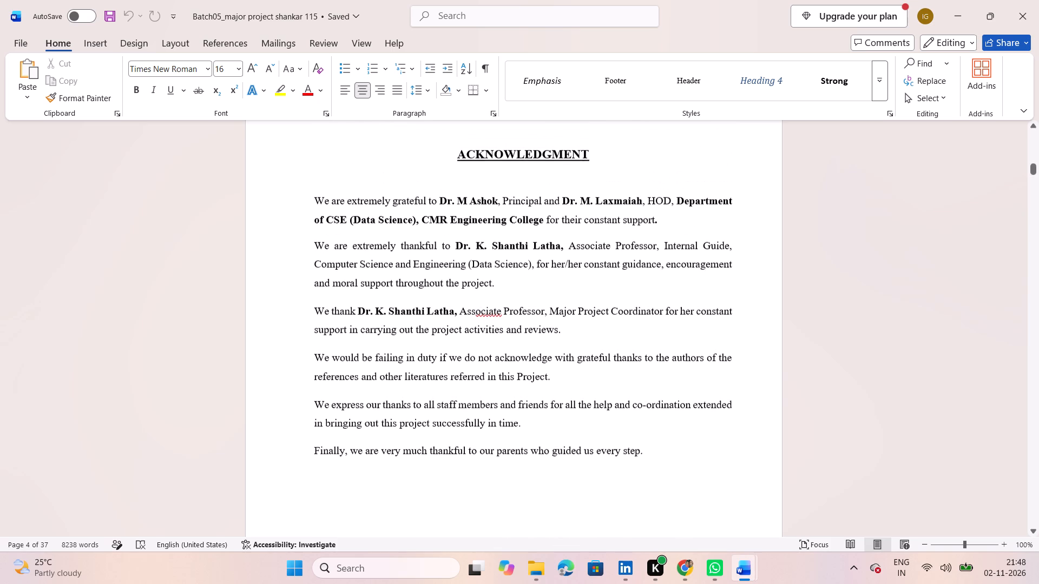
scroll(567, 329, up, 5)
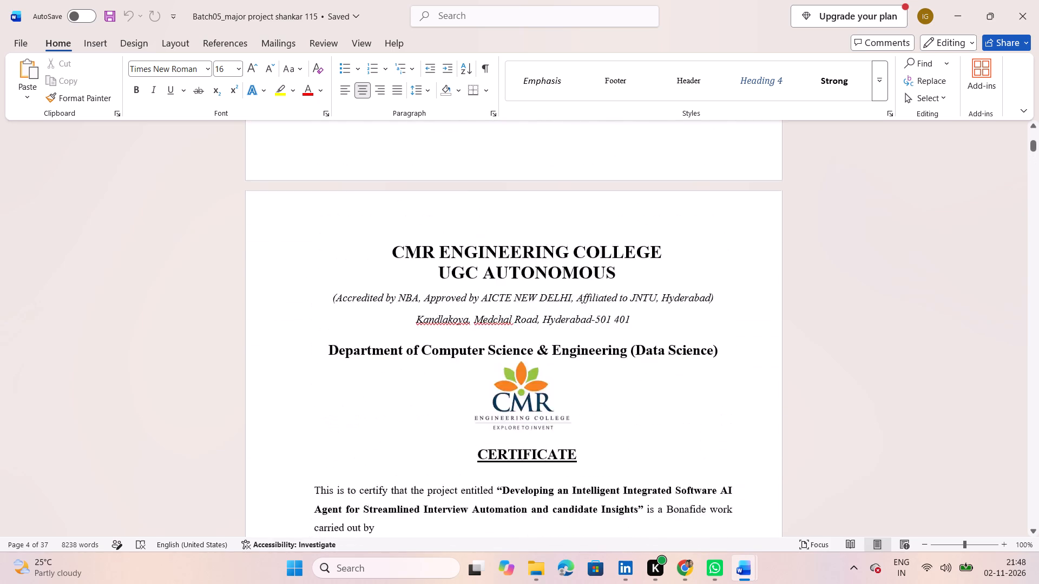
scroll(567, 329, up, 2)
scroll(567, 329, down, 2)
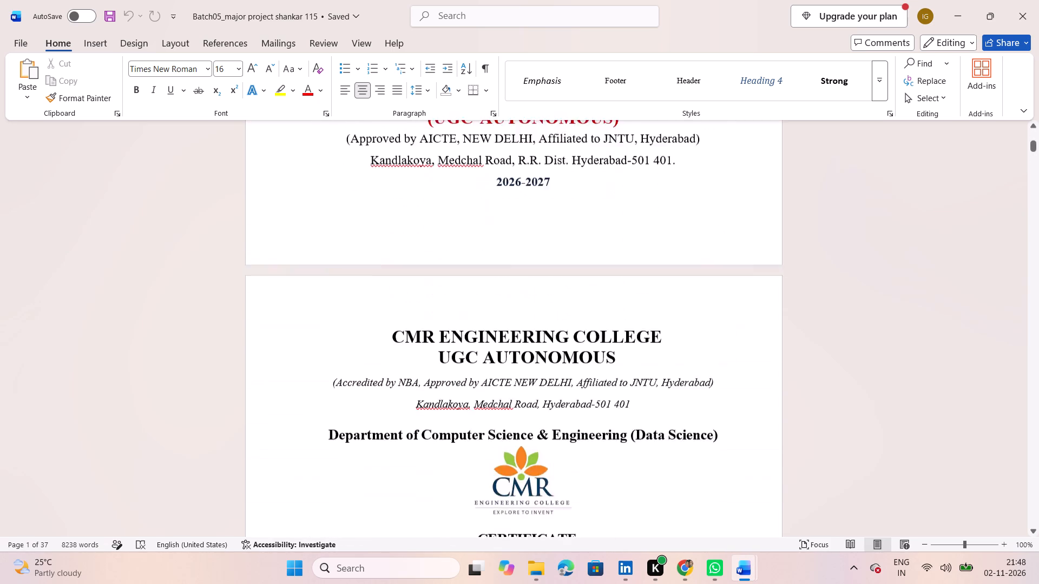
scroll(567, 329, down, 4)
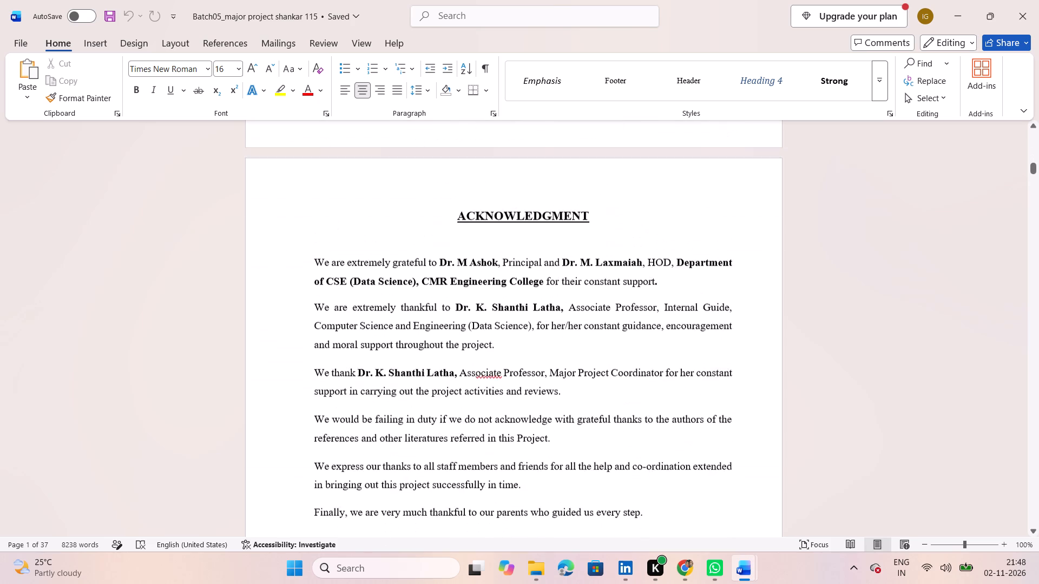
Read through the Abstract page of the report.
scroll(567, 329, down, 8)
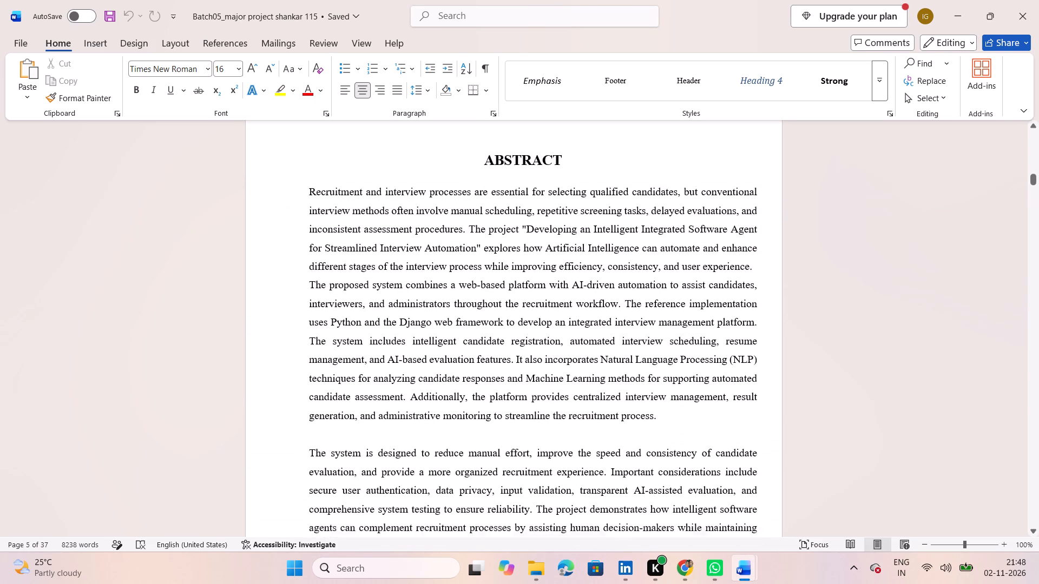
scroll(567, 329, down, 1)
drag(515, 340, 540, 362)
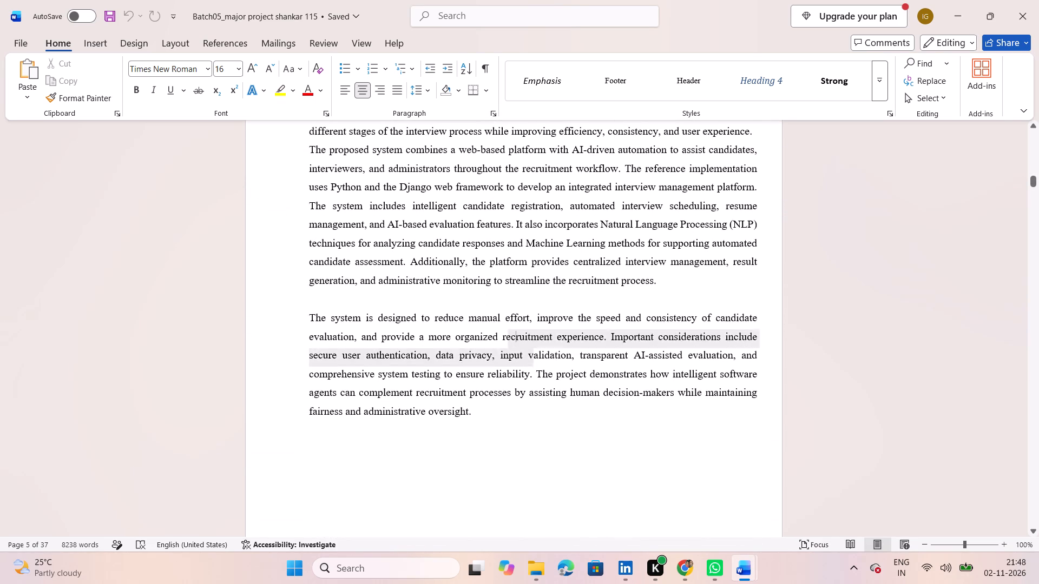
drag(540, 362, 542, 366)
click(550, 405)
scroll(550, 405, up, 2)
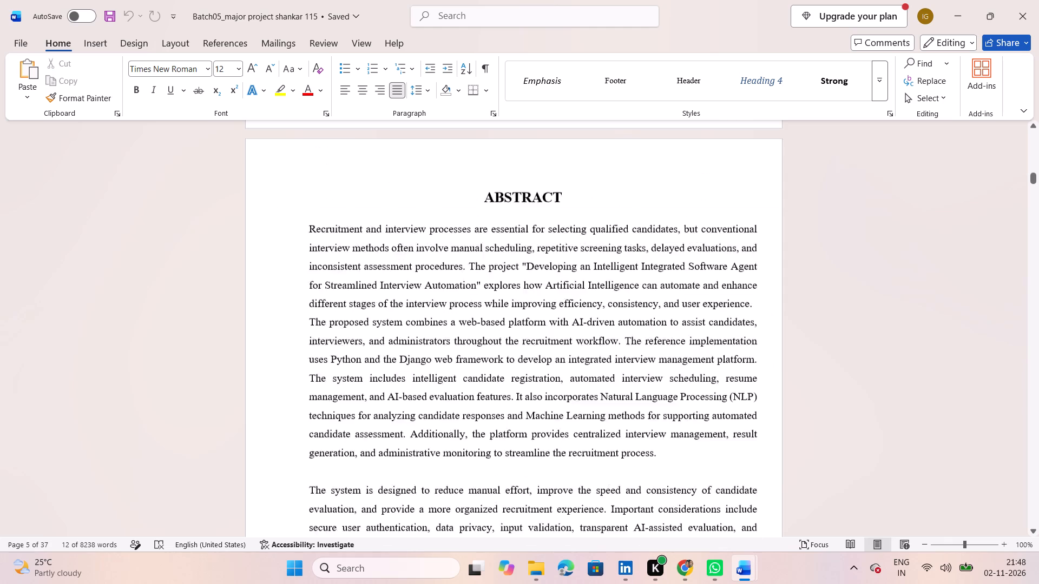
Skim the report body from the pages after the abstract through the literature discussion and Existing Method to the chapter 5 diagrams.
scroll(550, 405, down, 8)
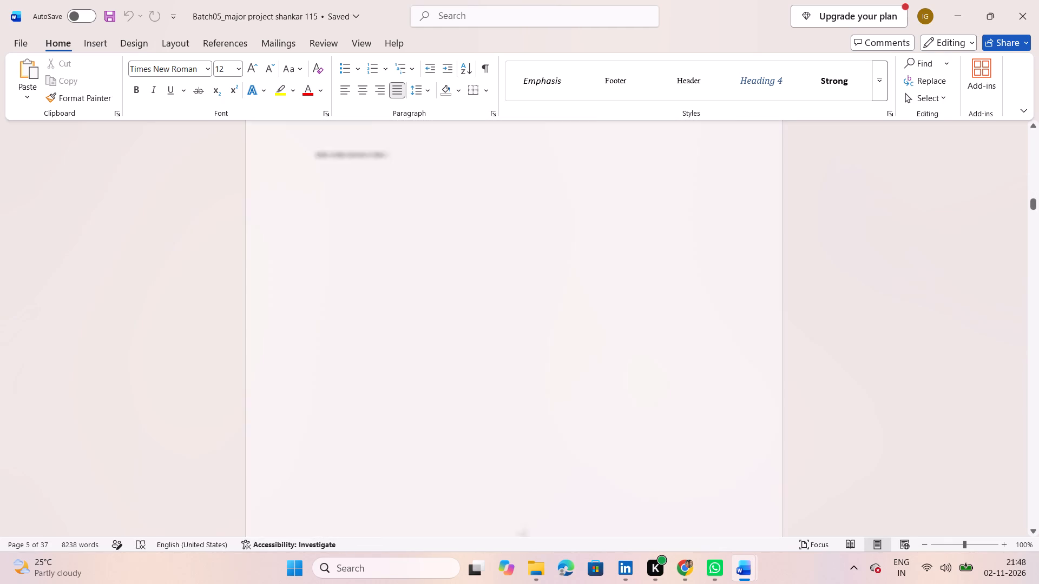
scroll(550, 405, down, 13)
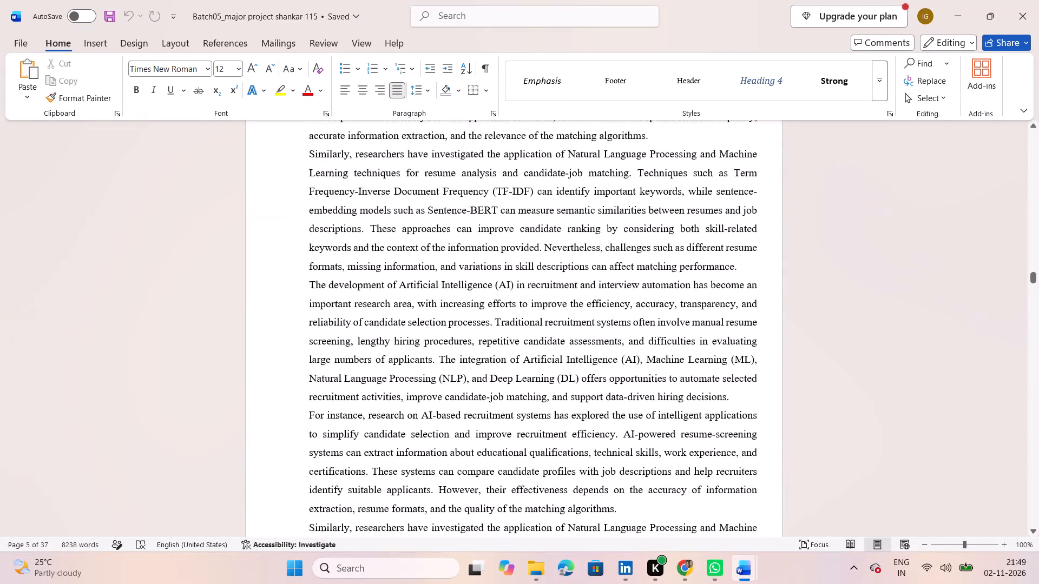
scroll(550, 405, up, 3)
scroll(550, 405, down, 4)
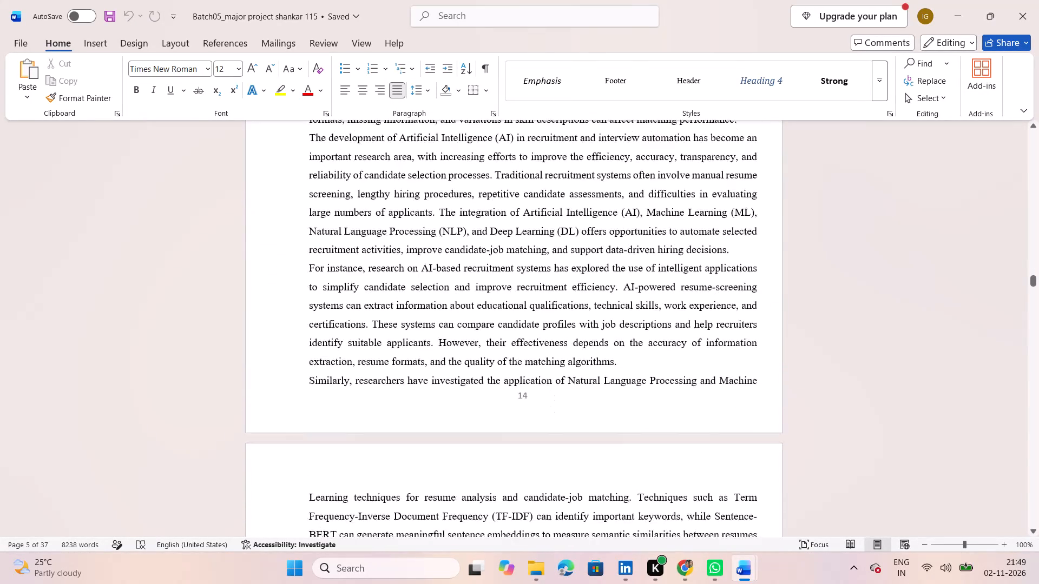
scroll(550, 405, down, 6)
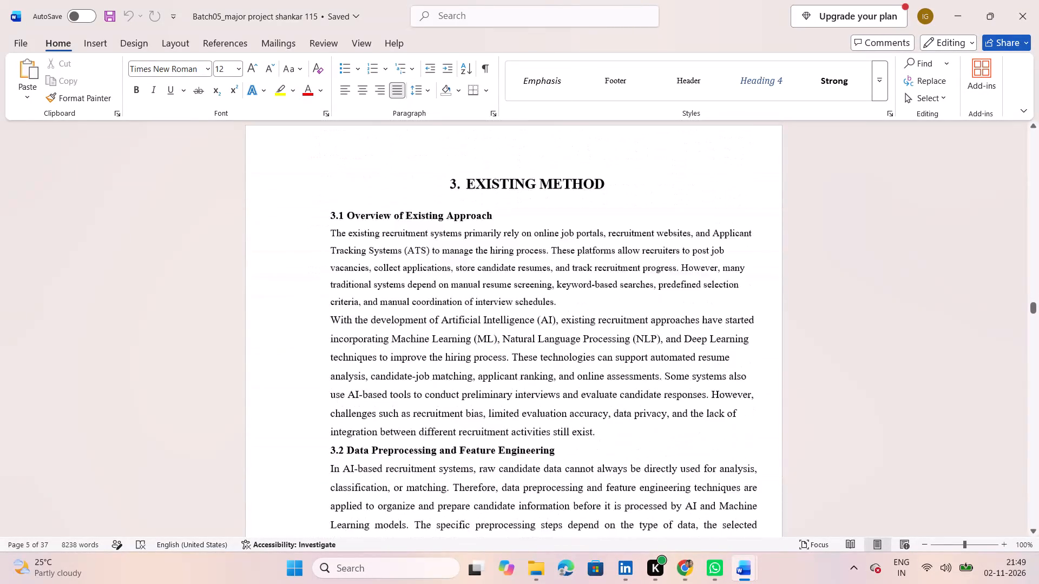
scroll(550, 405, down, 7)
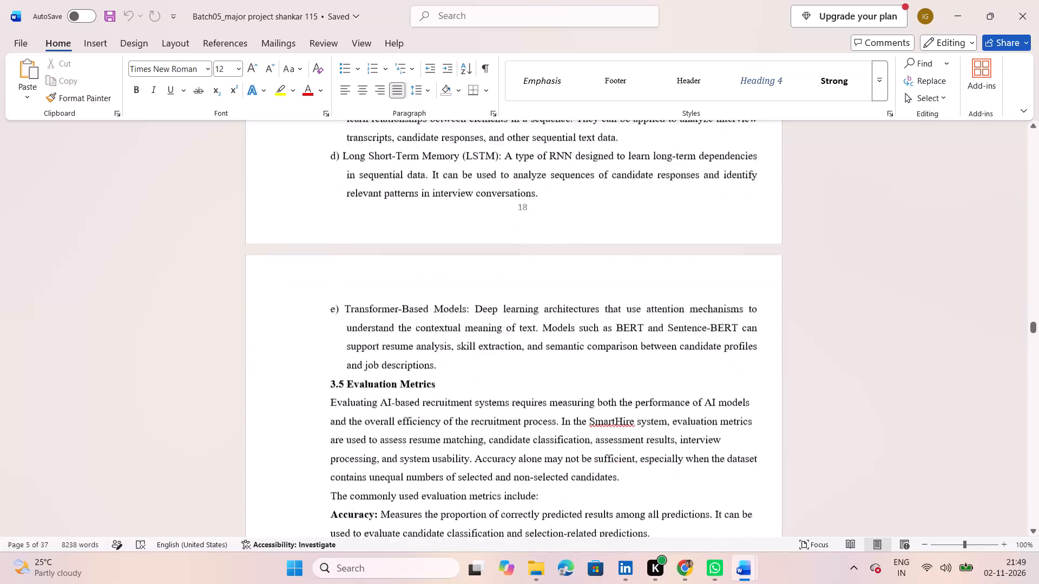
scroll(550, 405, down, 7)
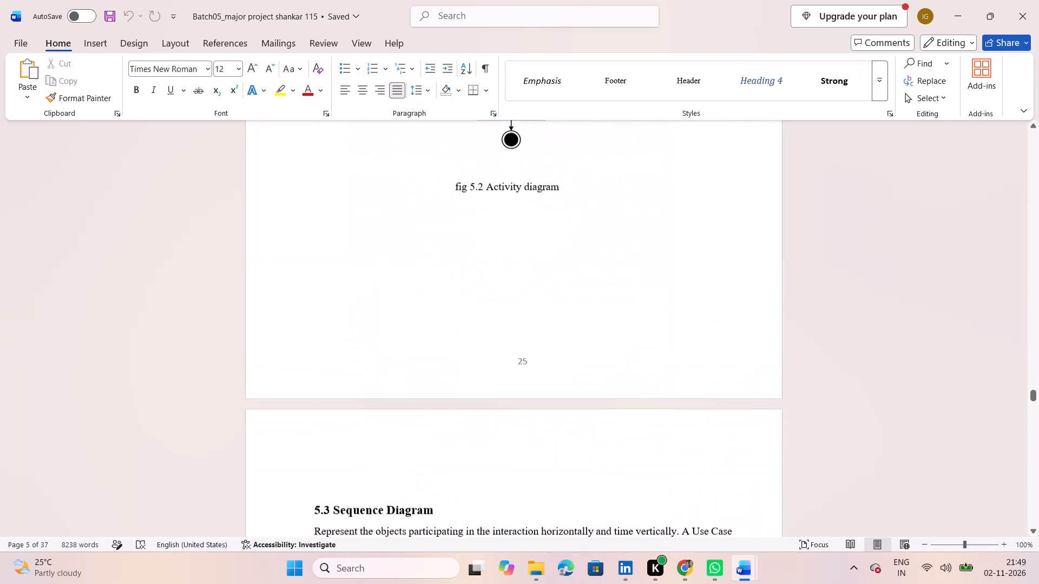
scroll(550, 405, down, 2)
Go back from the chapter 5 diagrams to the discussion of research on intelligent recruitment systems and skim it again.
scroll(550, 405, up, 9)
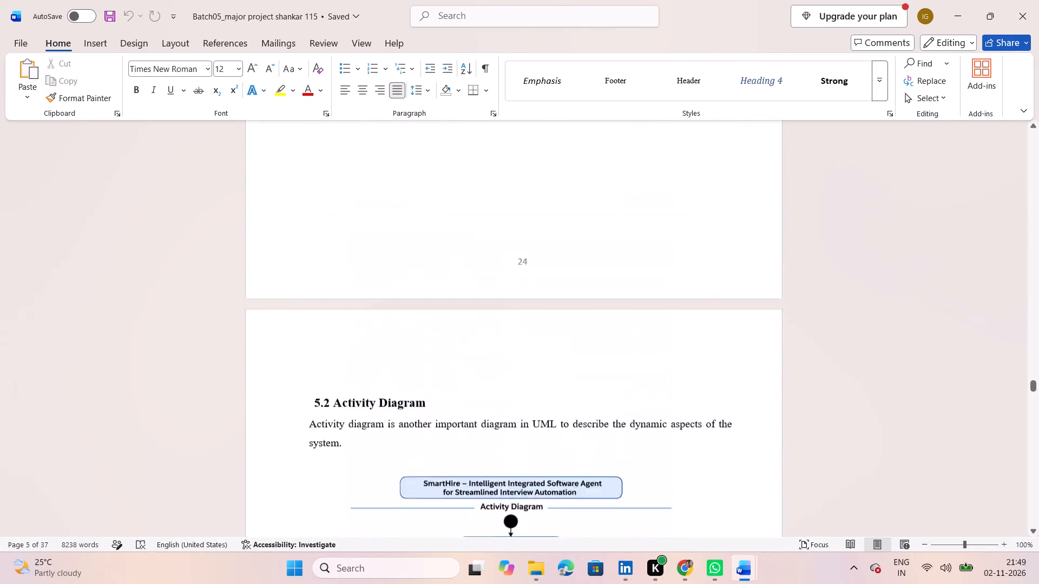
scroll(550, 405, up, 10)
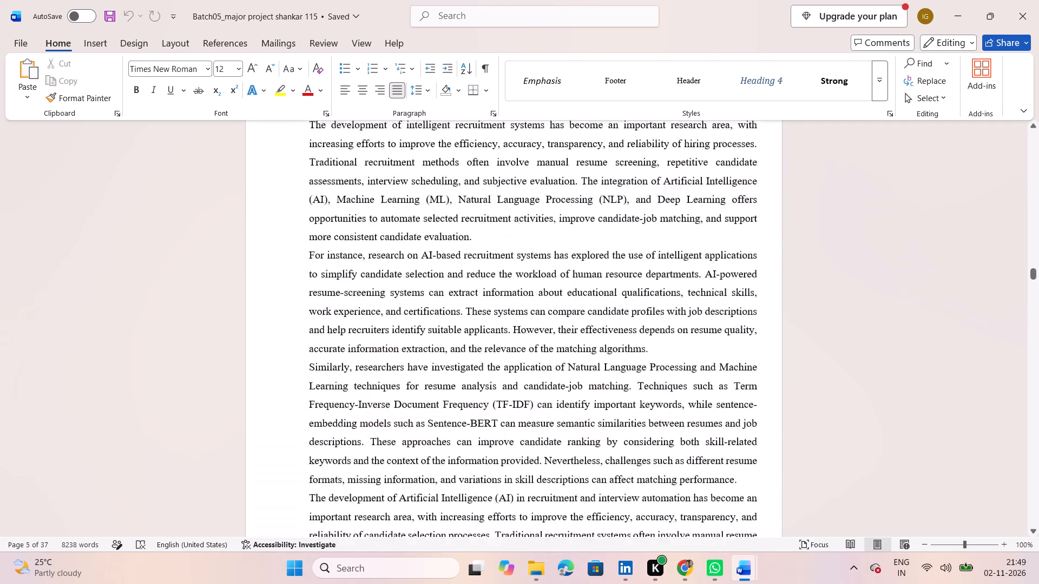
scroll(550, 405, up, 5)
scroll(550, 405, down, 3)
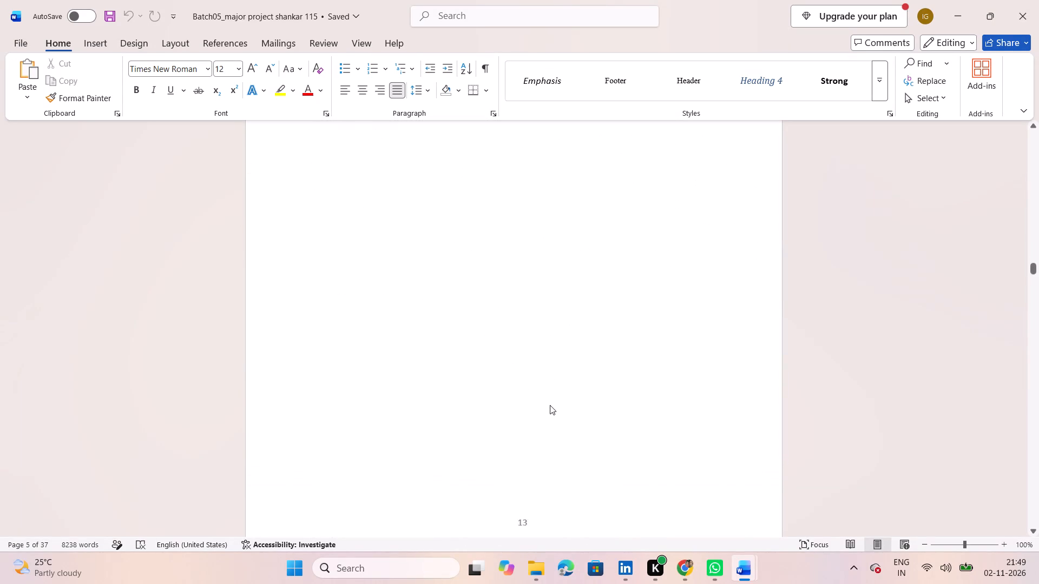
scroll(550, 405, down, 4)
Review chapter 3, Existing Method, from the overview through machine learning techniques and evaluation metrics to the disadvantages.
scroll(550, 405, down, 1)
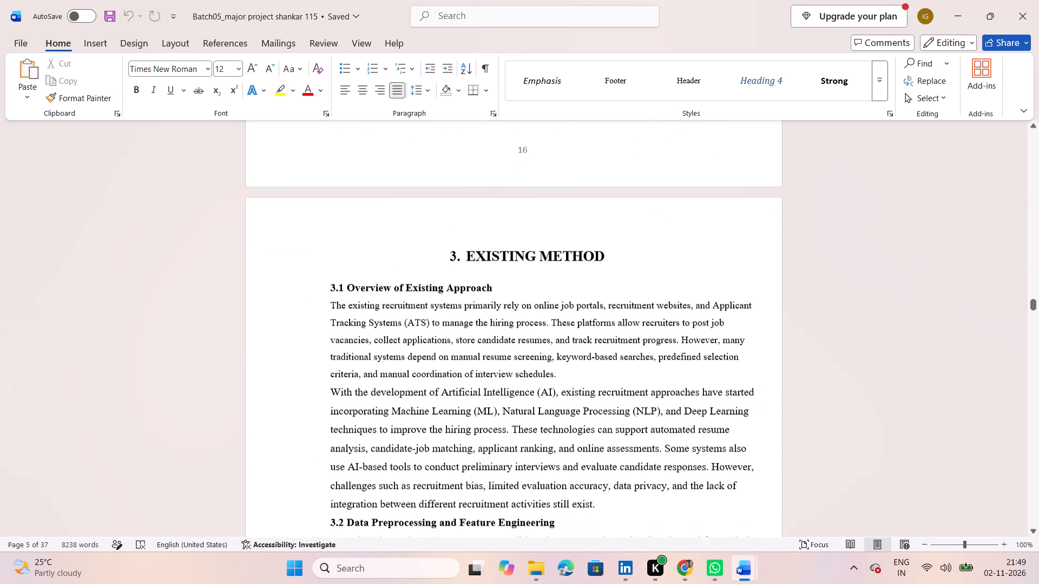
scroll(550, 405, down, 3)
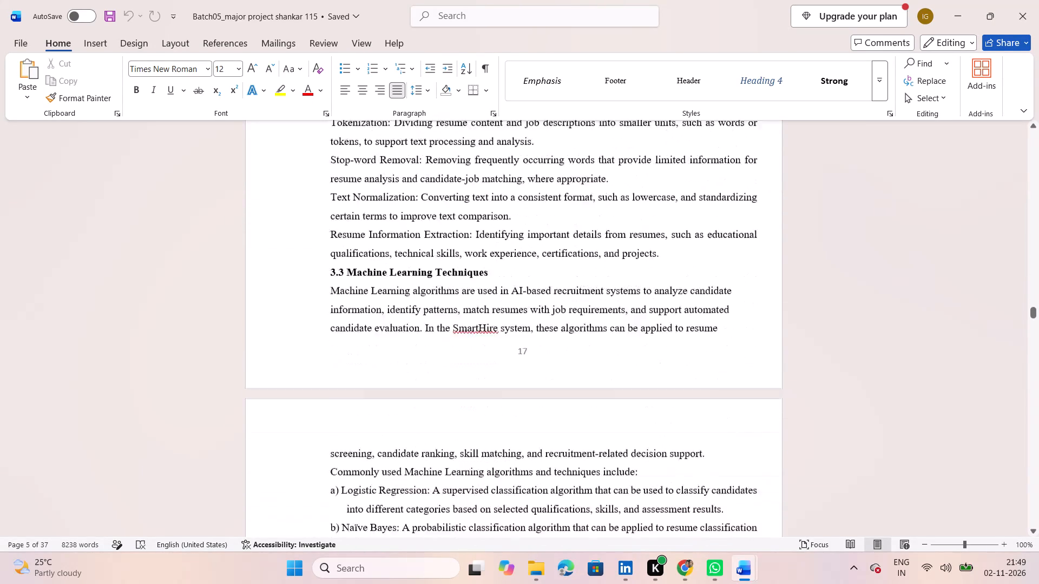
scroll(550, 405, down, 4)
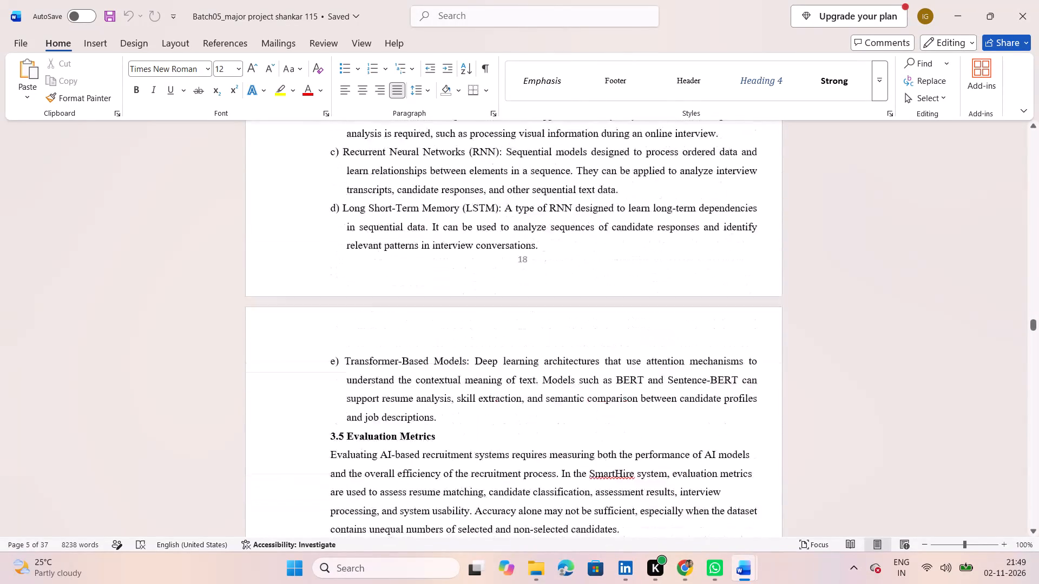
scroll(550, 405, down, 1)
scroll(550, 405, up, 1)
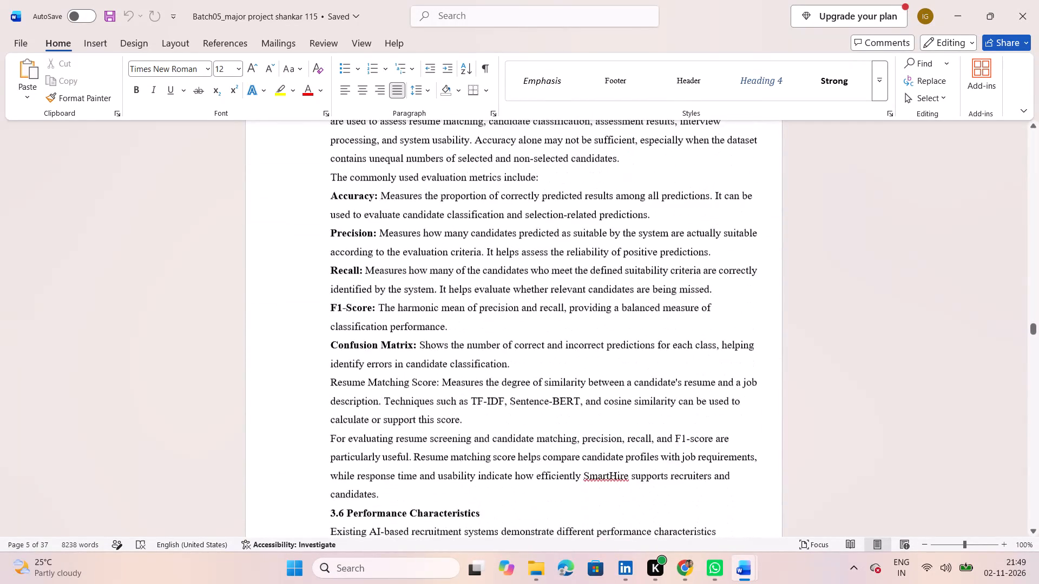
scroll(550, 405, down, 3)
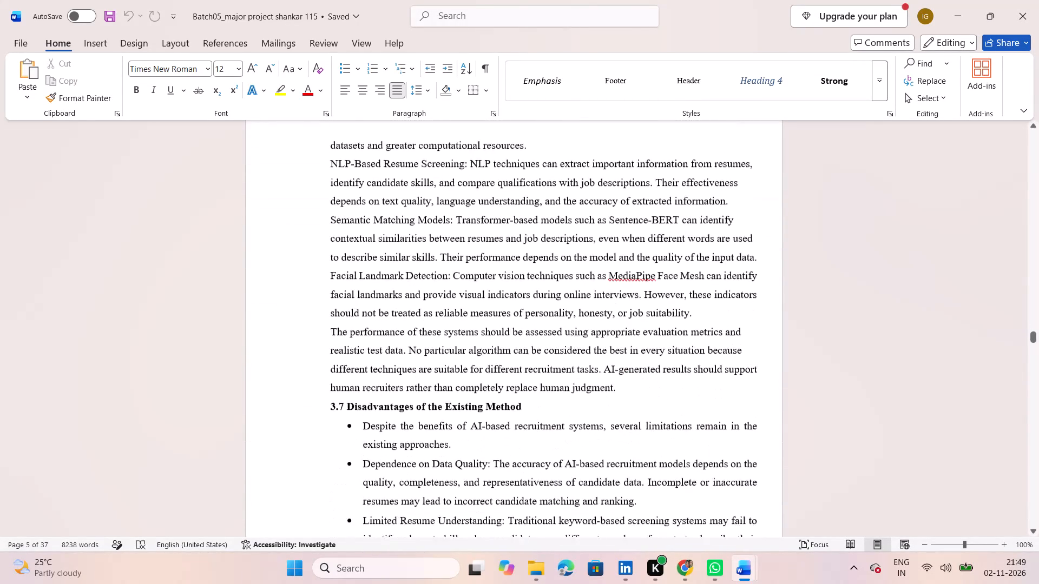
scroll(550, 405, down, 1)
Review chapter 4's proposed system model figure, objectives, features and advantages.
scroll(550, 405, down, 2)
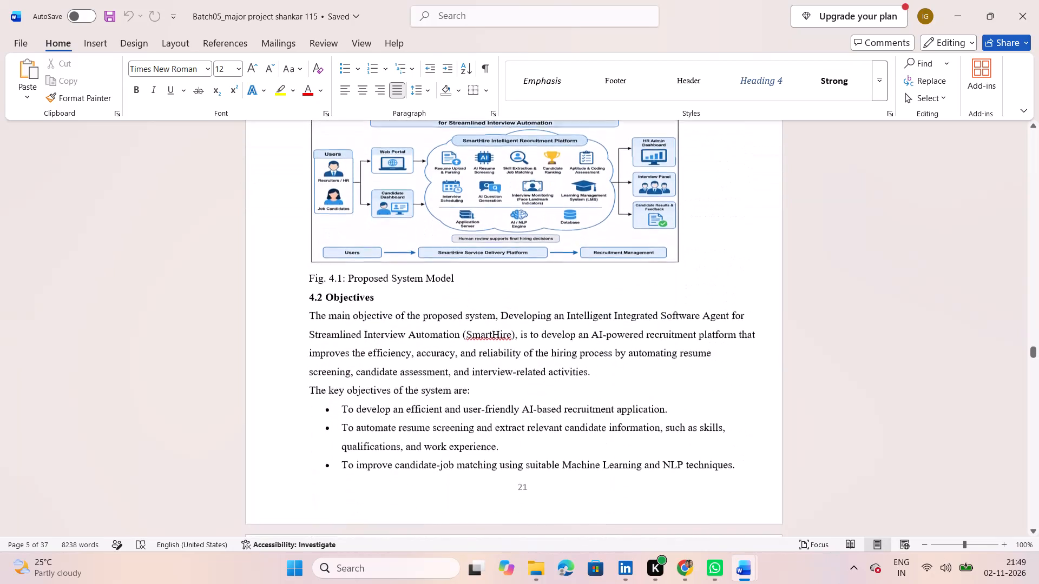
scroll(550, 405, down, 5)
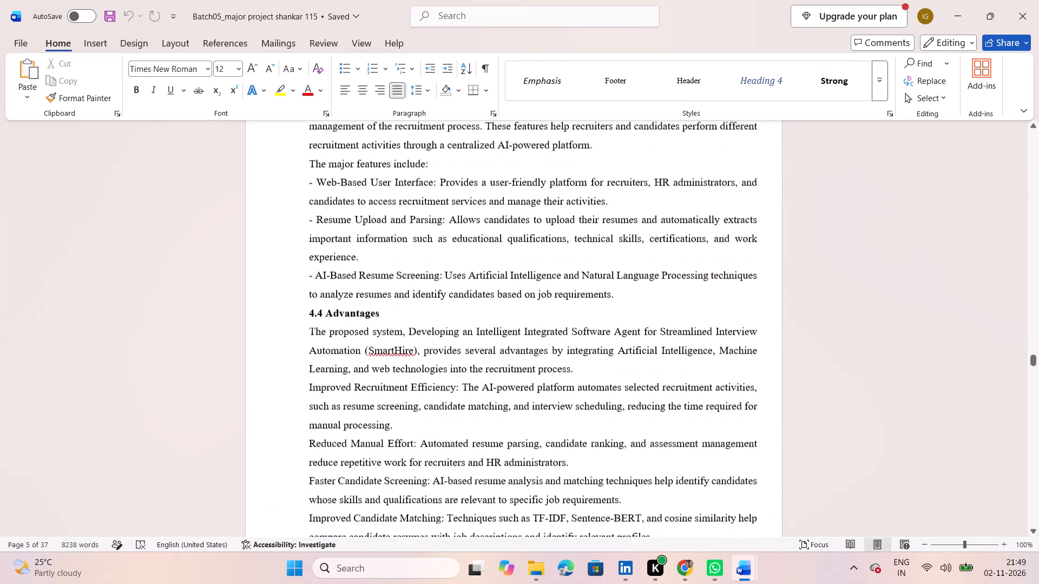
scroll(550, 405, down, 3)
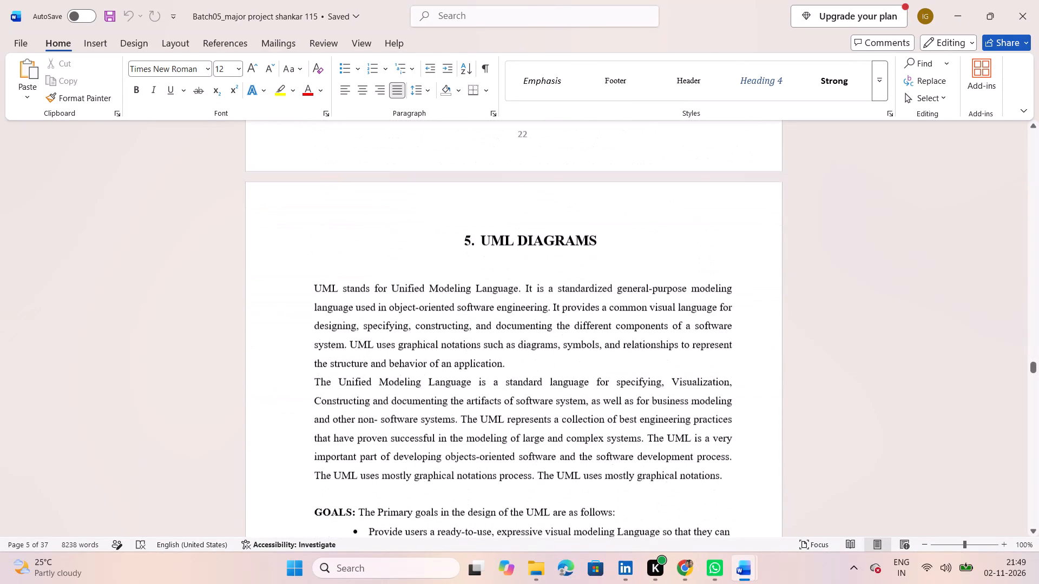
Review chapter 5, UML Diagrams, covering the class, activity and sequence diagrams and the use case elements.
scroll(550, 405, down, 3)
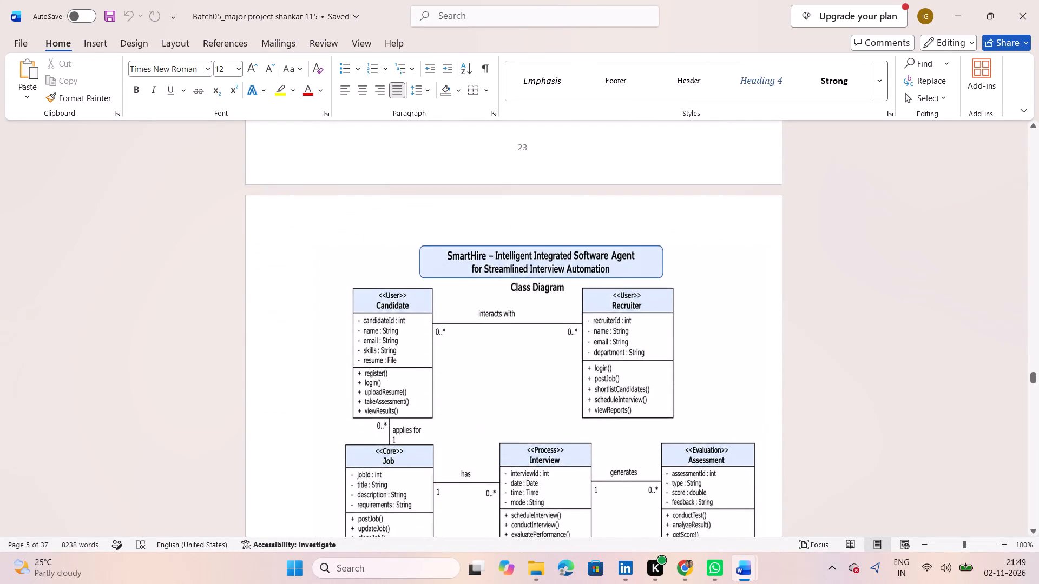
scroll(550, 405, up, 3)
scroll(550, 405, down, 2)
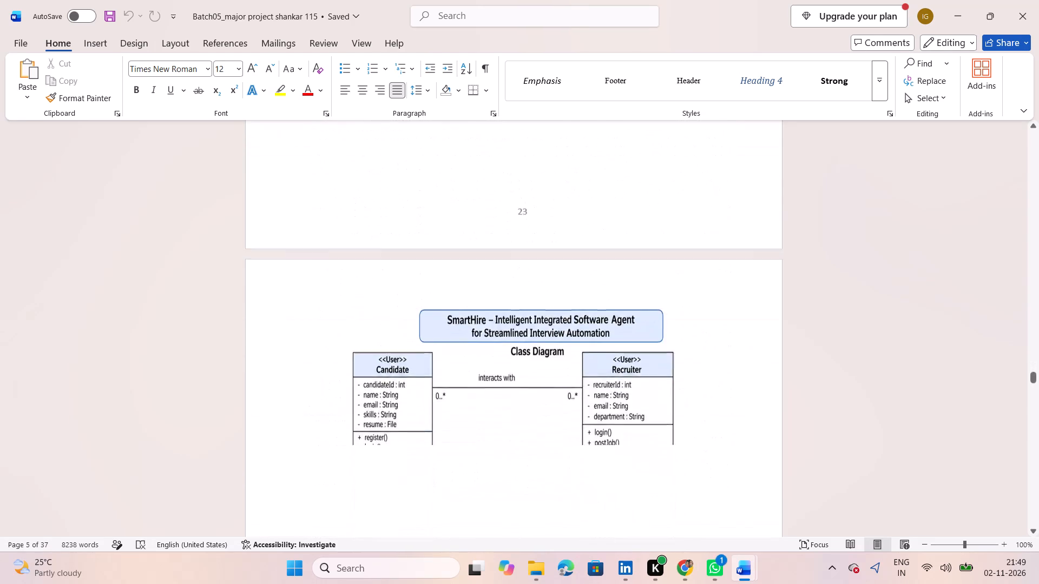
scroll(550, 405, down, 7)
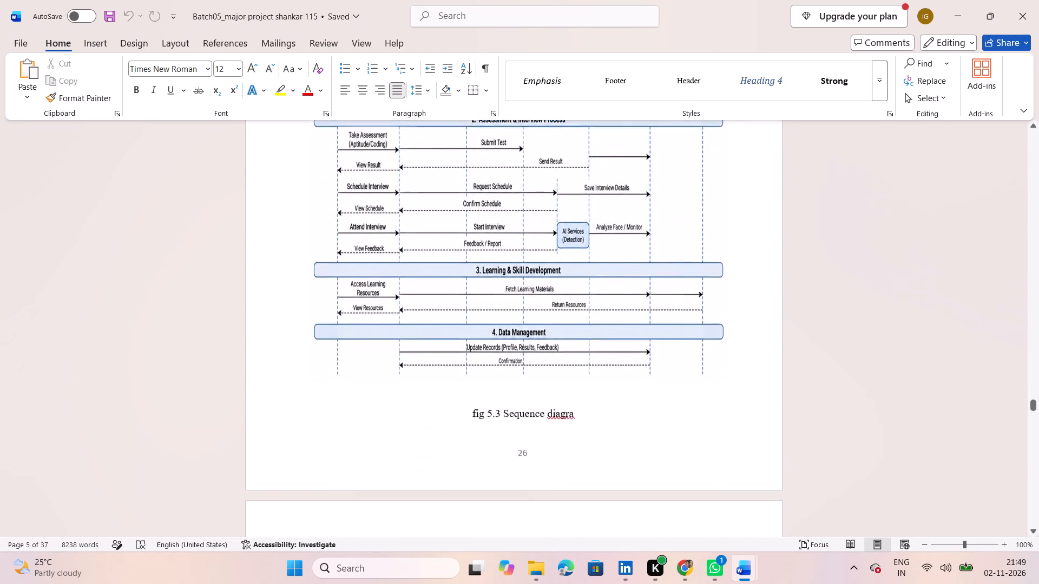
scroll(550, 405, down, 4)
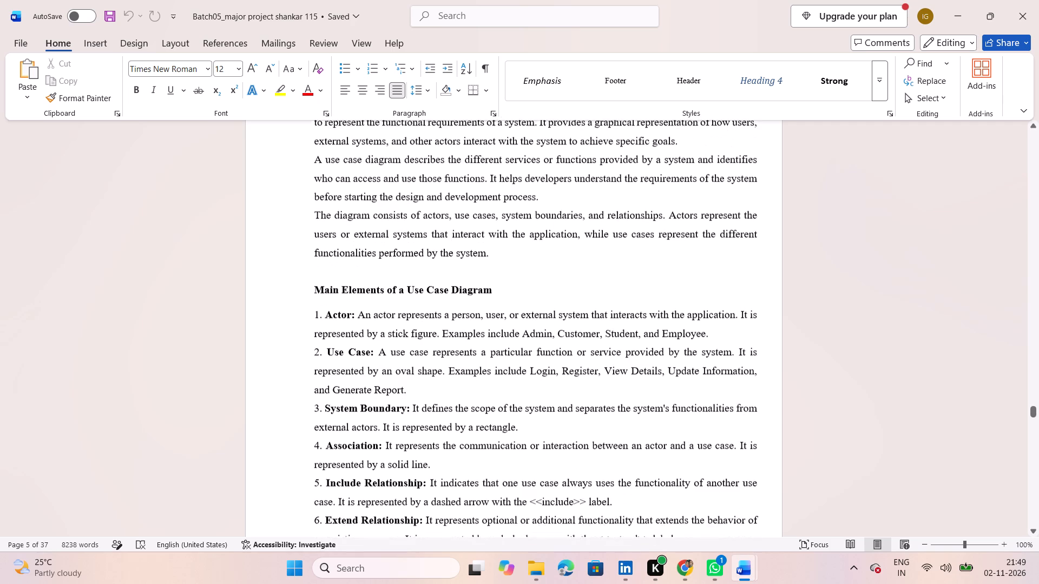
scroll(550, 405, down, 3)
scroll(550, 405, up, 2)
Review the chapter 6 technology sections, from Python and Django through HTML, CSS, JavaScript and MySQL to the Development Environment.
scroll(550, 405, down, 1)
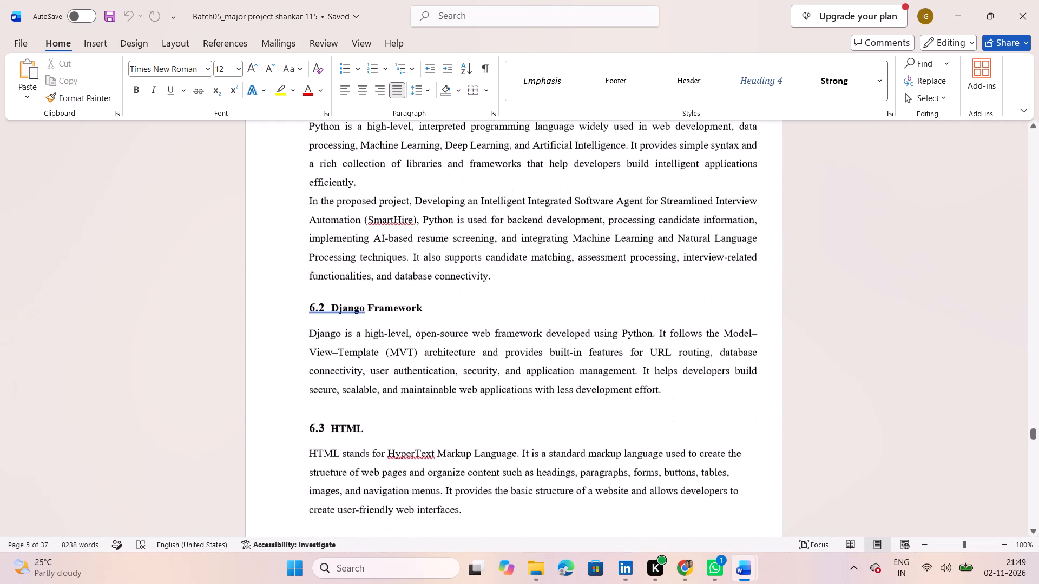
scroll(550, 405, down, 3)
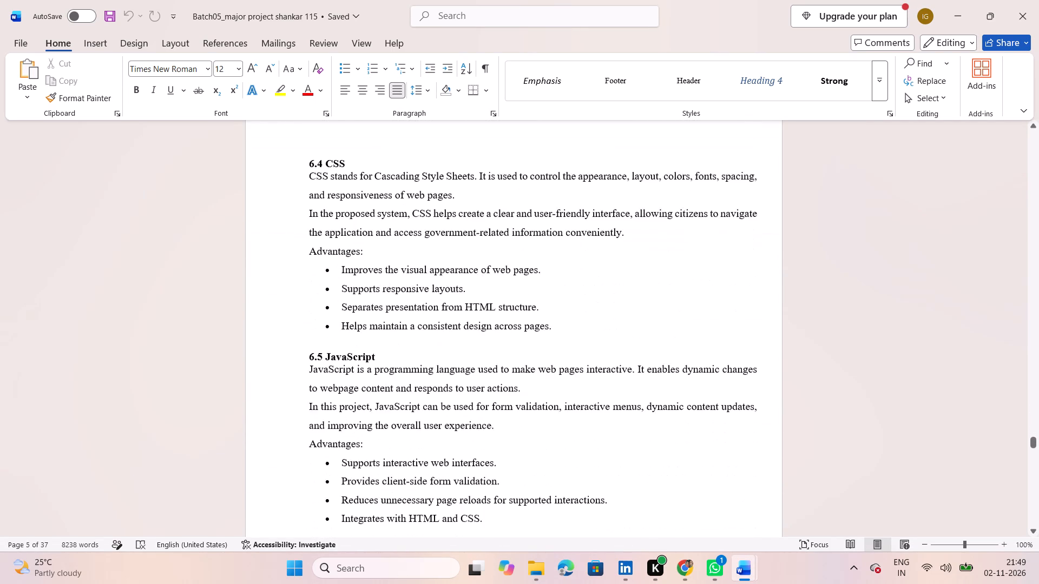
scroll(550, 405, down, 3)
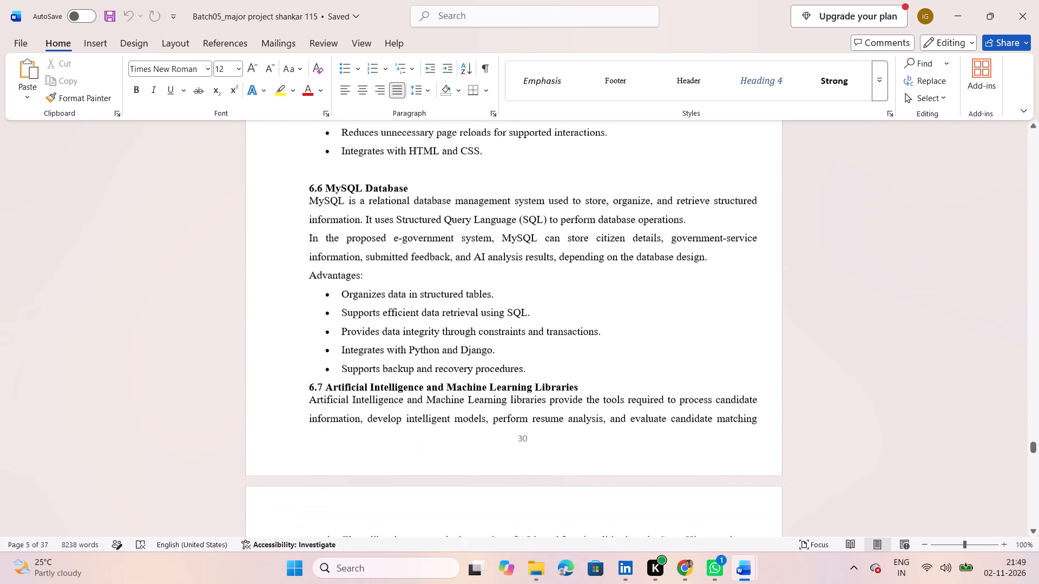
scroll(550, 405, down, 4)
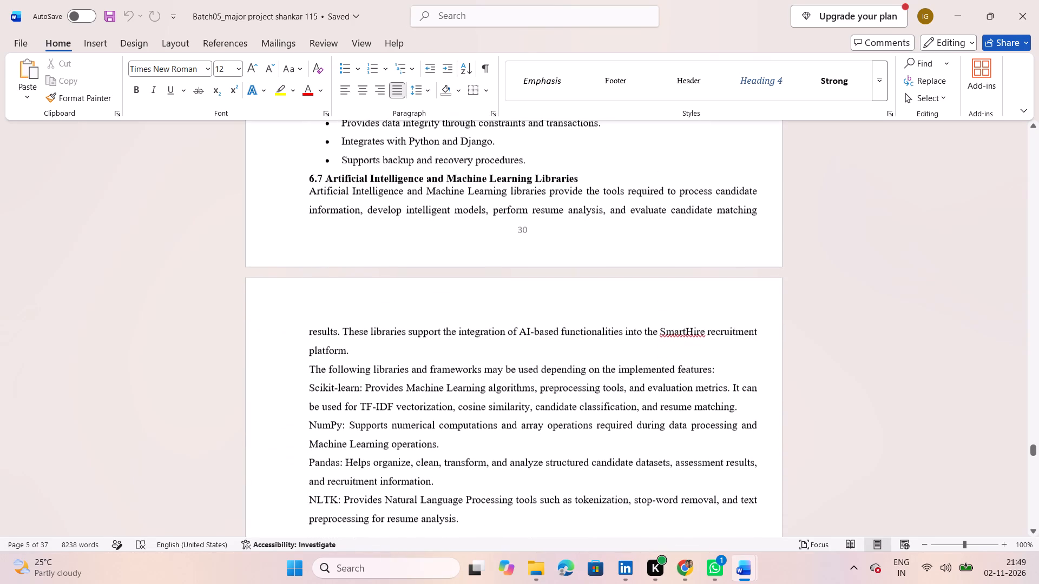
scroll(550, 405, down, 4)
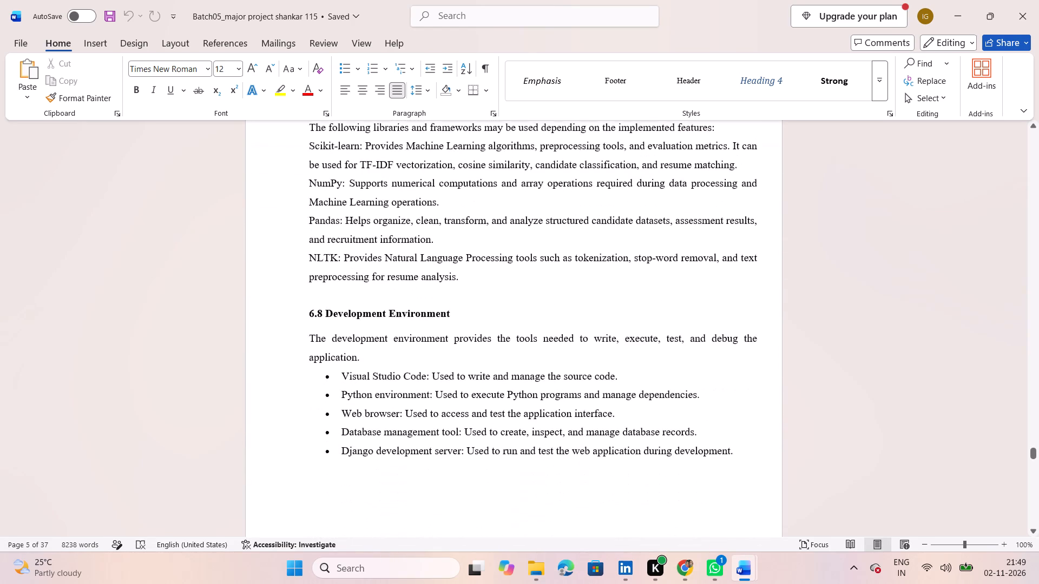
scroll(550, 405, down, 2)
Review chapter 7, System Requirements Specifications, checking the hardware and software requirements lists.
scroll(550, 405, down, 1)
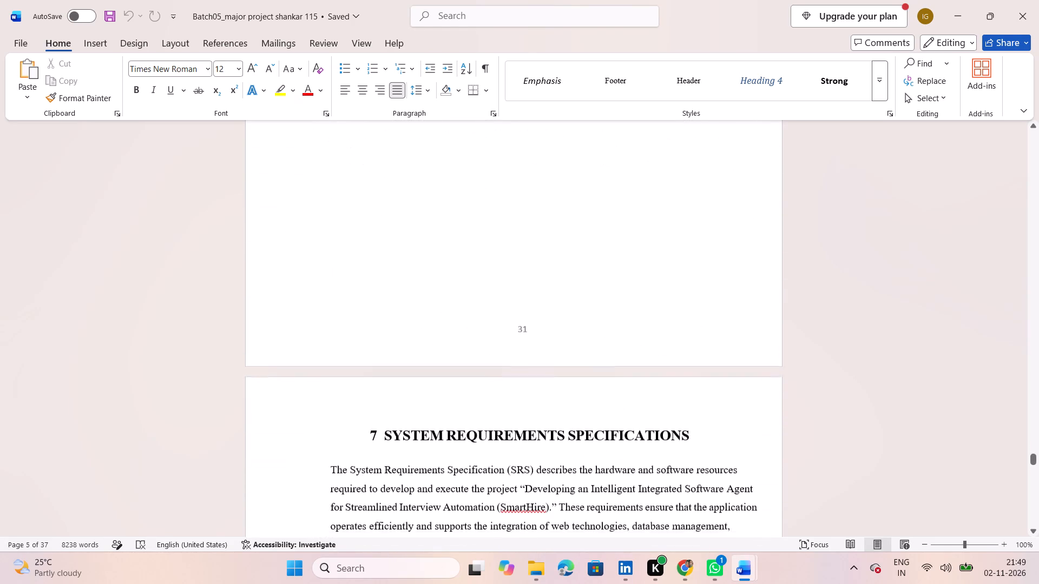
scroll(550, 405, down, 8)
scroll(550, 405, up, 1)
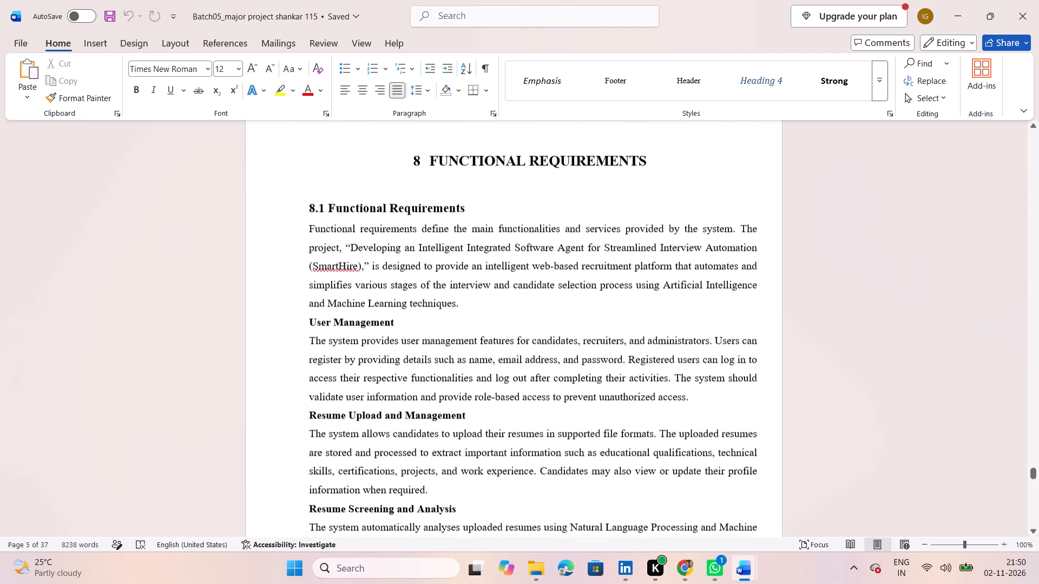
scroll(550, 405, up, 2)
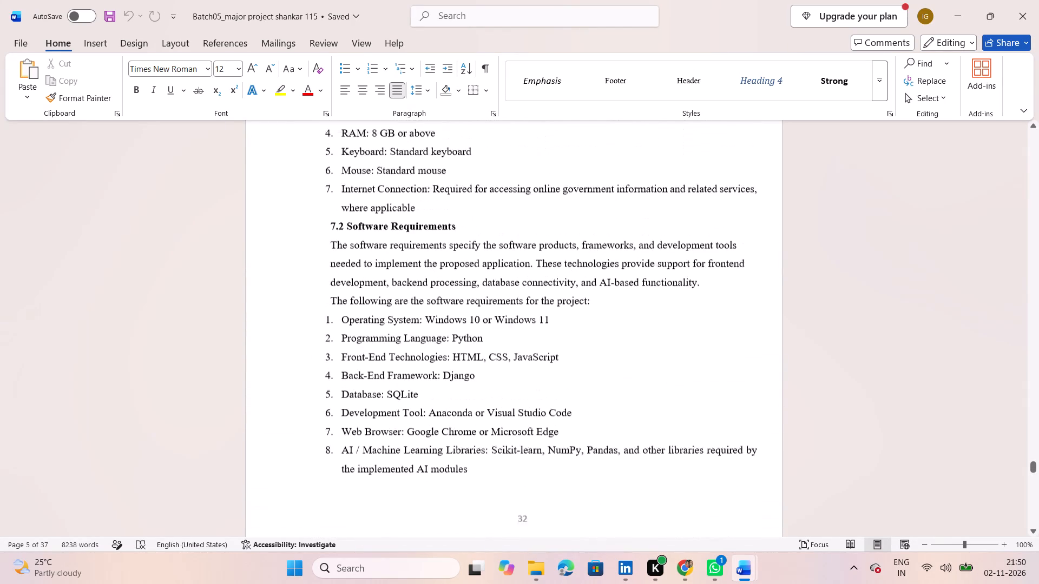
scroll(550, 405, down, 1)
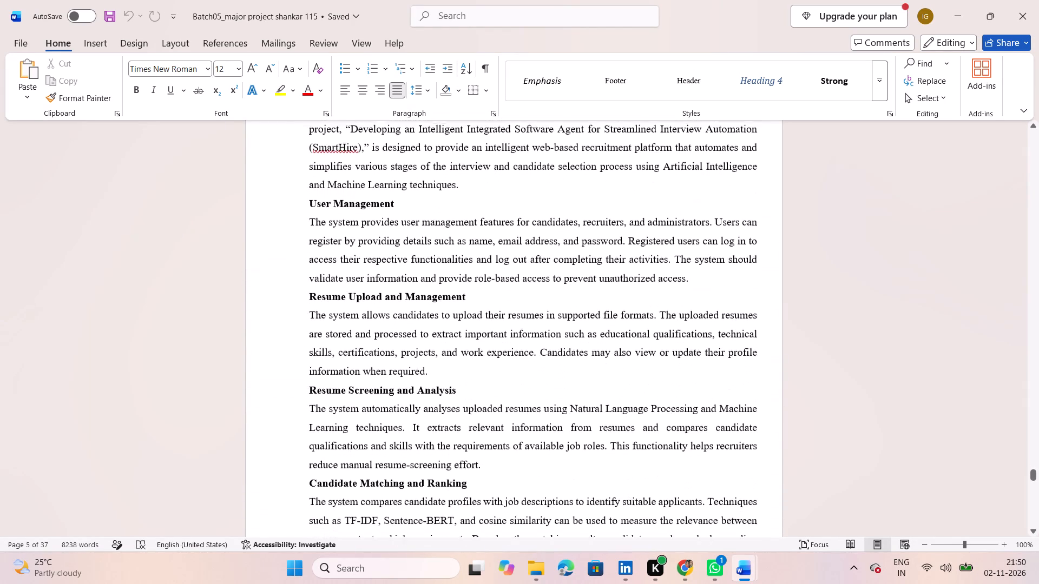
Read through chapter 8's functional and non-functional requirements and on to the start of the References.
scroll(550, 405, down, 2)
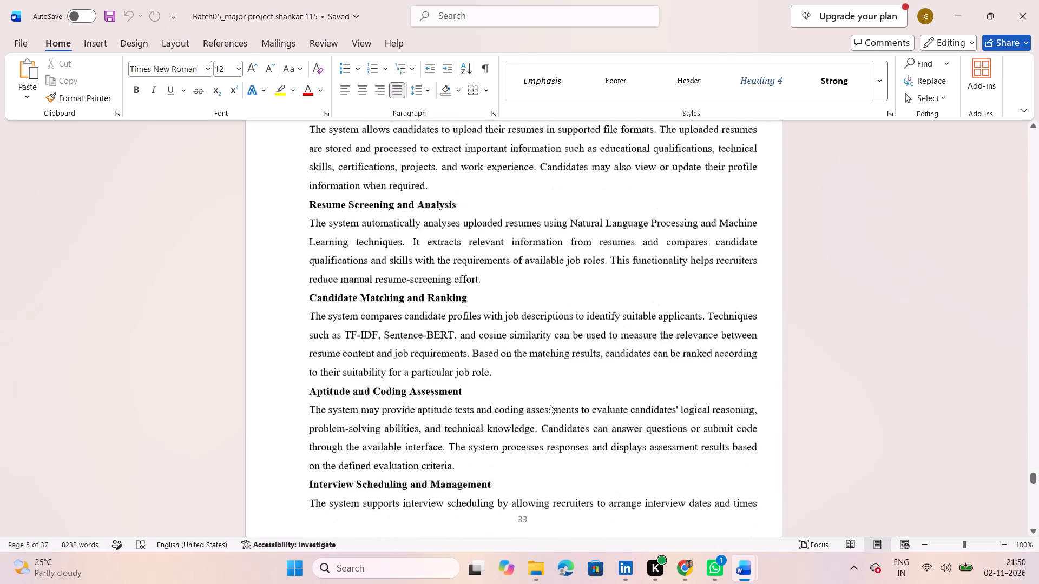
scroll(550, 405, down, 4)
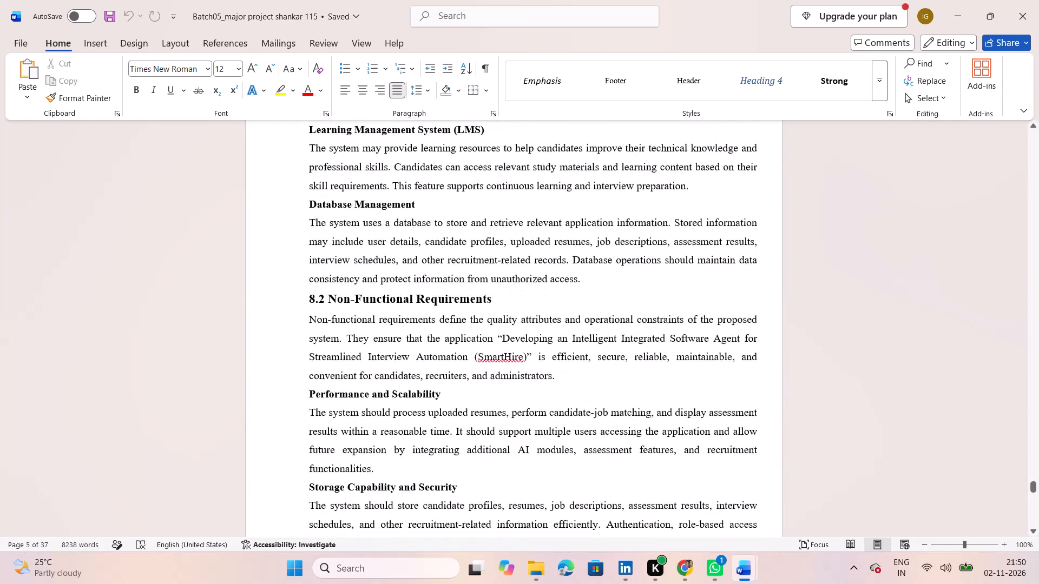
scroll(550, 405, down, 2)
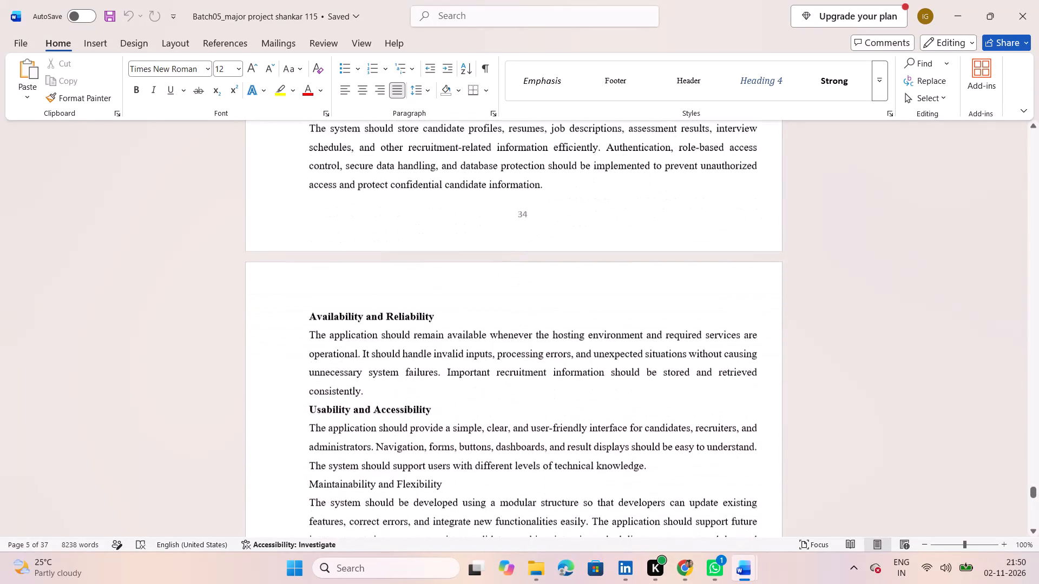
scroll(550, 405, down, 2)
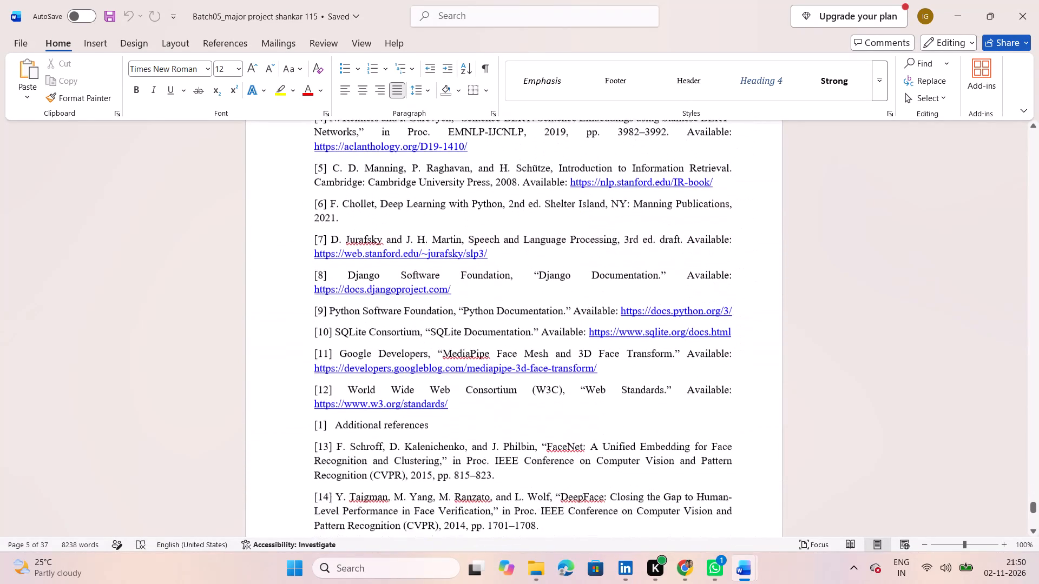
scroll(550, 405, up, 4)
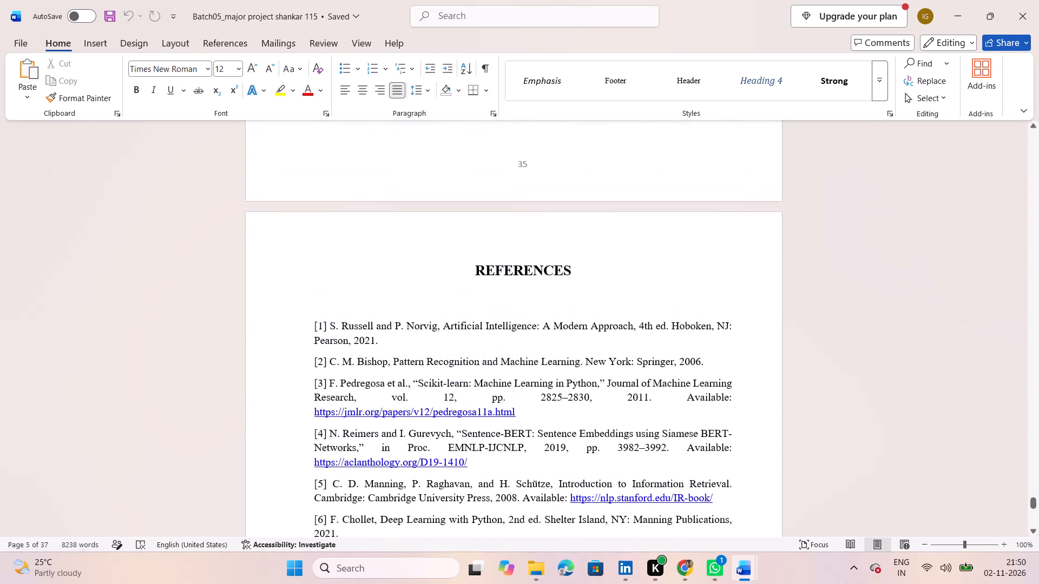
Recheck the chapter 8 text and subheadings from User Management to Accuracy and Reliability of AI Results.
scroll(550, 405, up, 5)
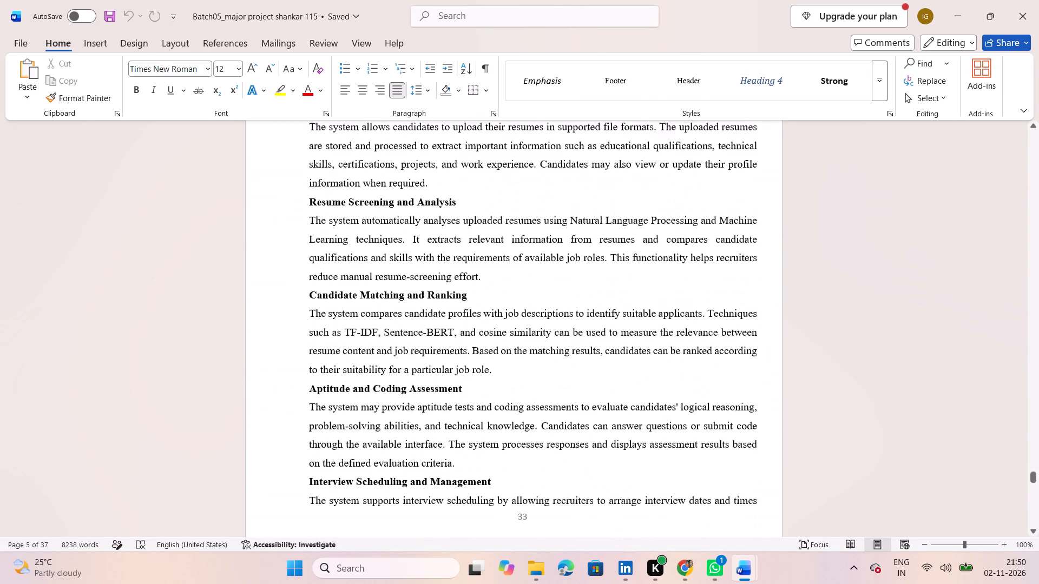
scroll(550, 405, up, 3)
scroll(550, 405, down, 2)
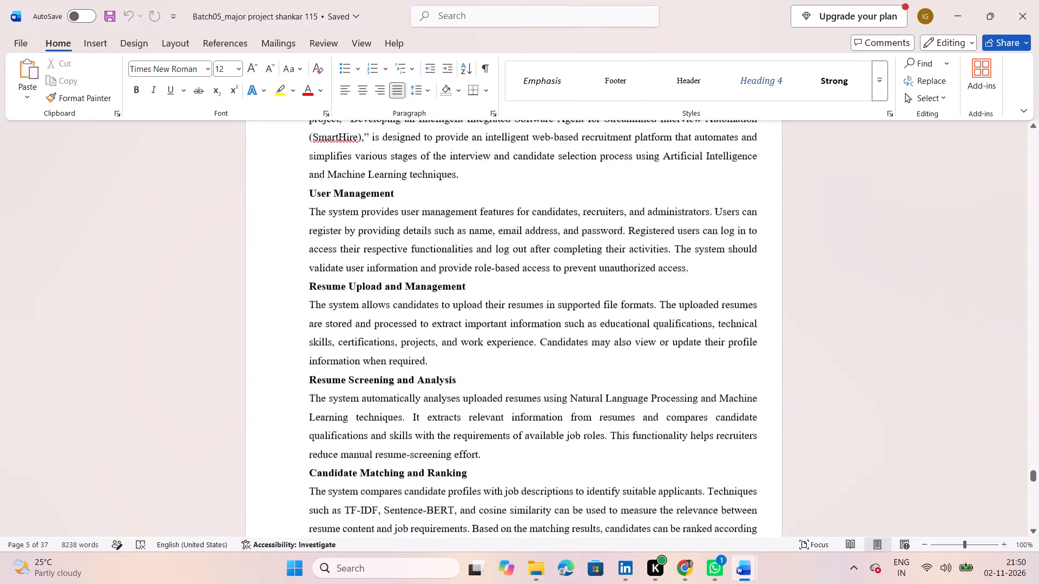
scroll(550, 405, down, 2)
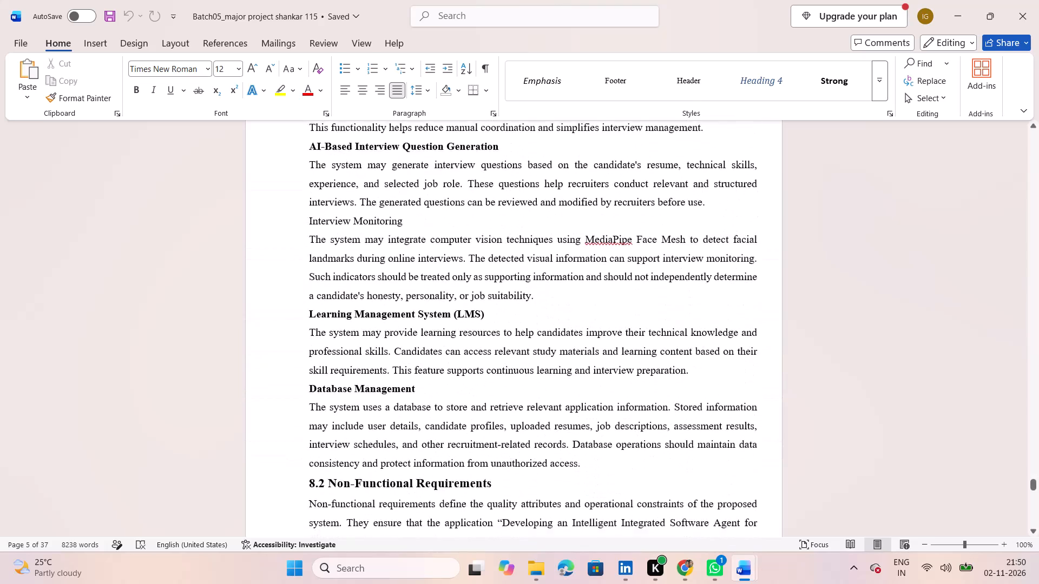
scroll(550, 405, down, 5)
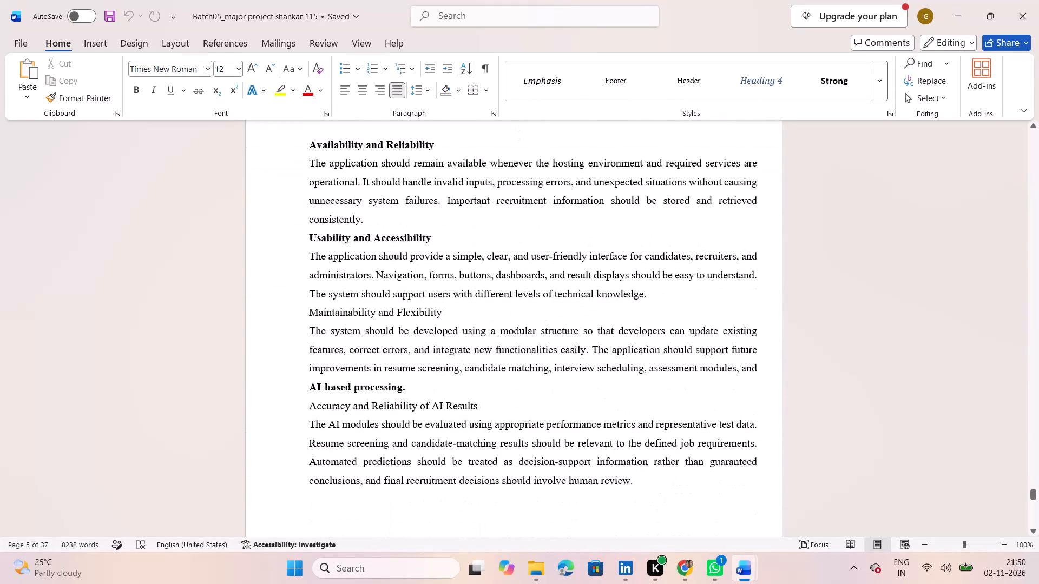
Review the entries and formatting of the References list, including the additional references.
scroll(550, 405, down, 2)
scroll(550, 405, up, 1)
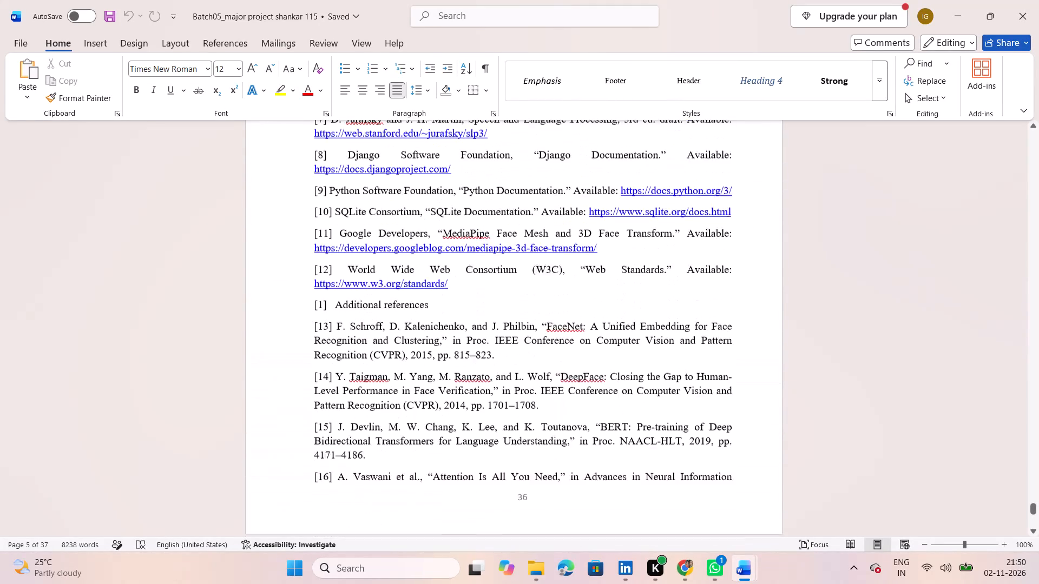
scroll(550, 405, up, 3)
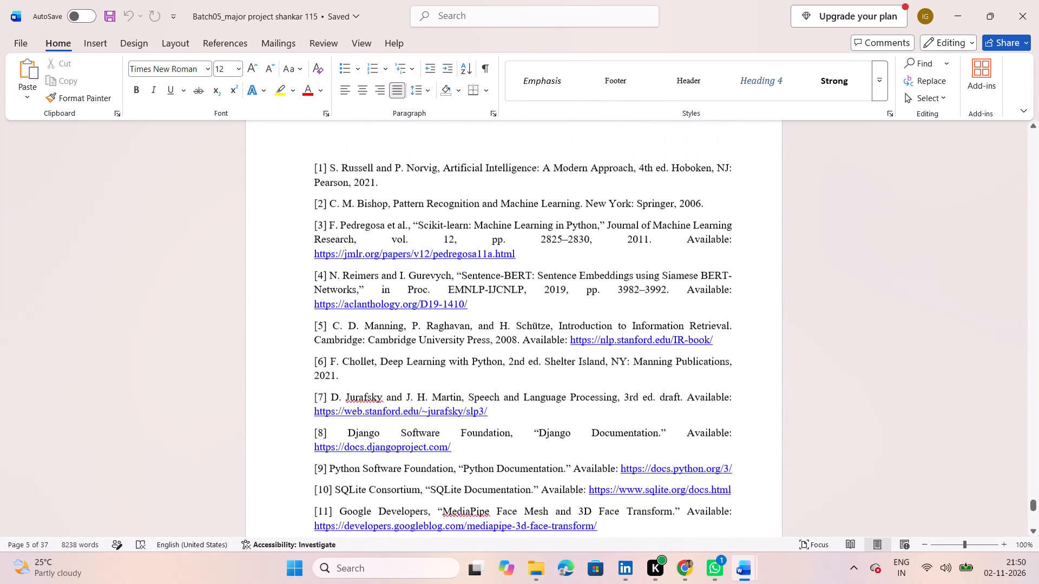
Delete the "Additional references" line between entries [12] and [13] in the References list.
scroll(550, 405, up, 1)
scroll(550, 405, down, 1)
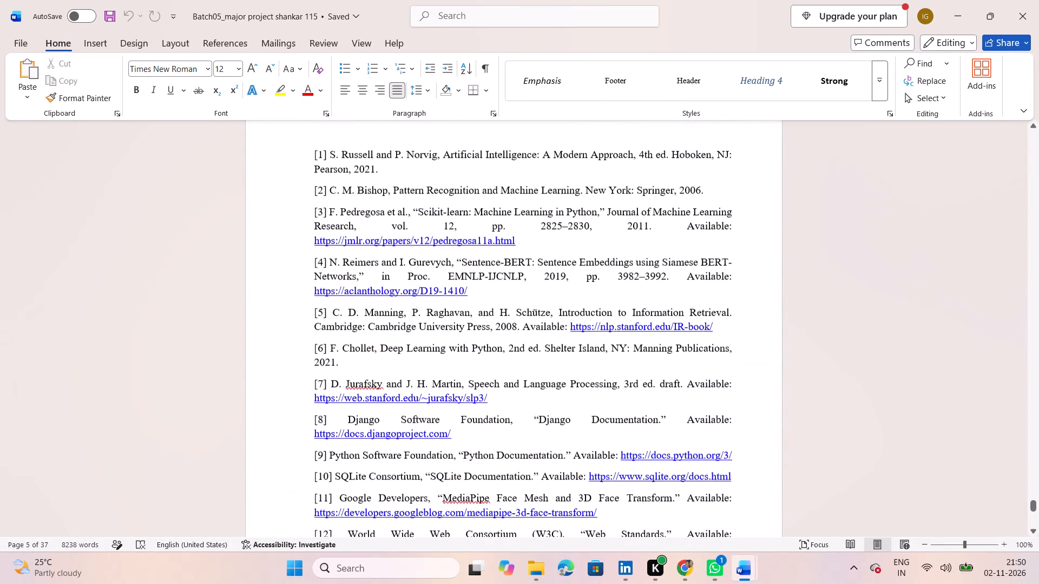
scroll(550, 405, down, 2)
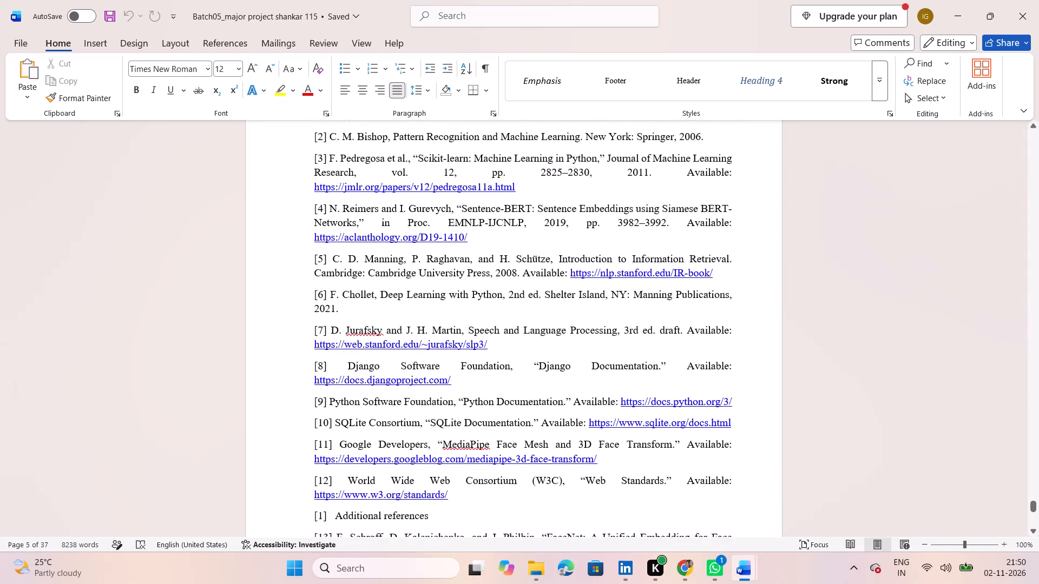
scroll(550, 405, down, 2)
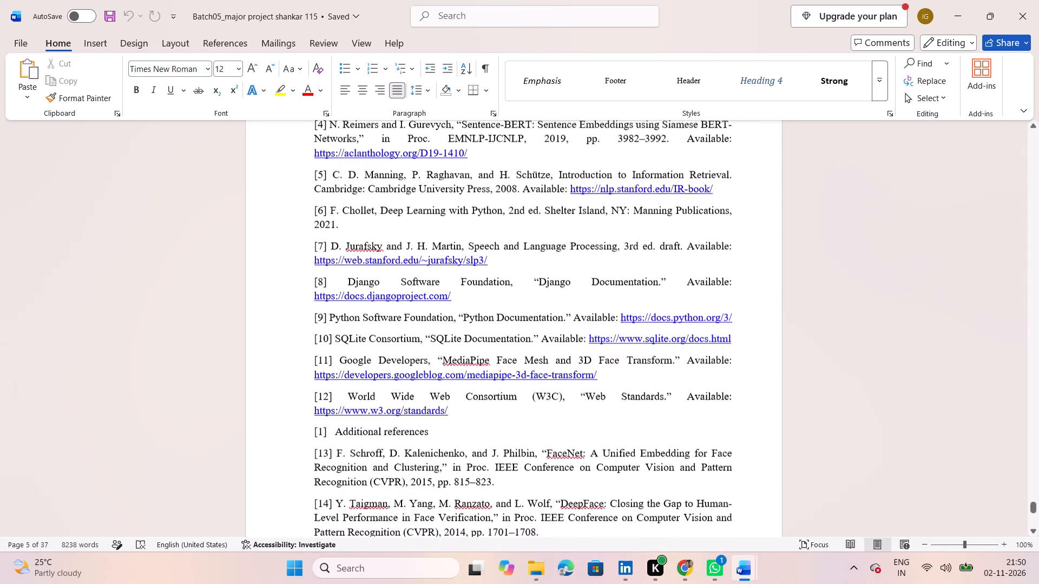
scroll(550, 405, down, 2)
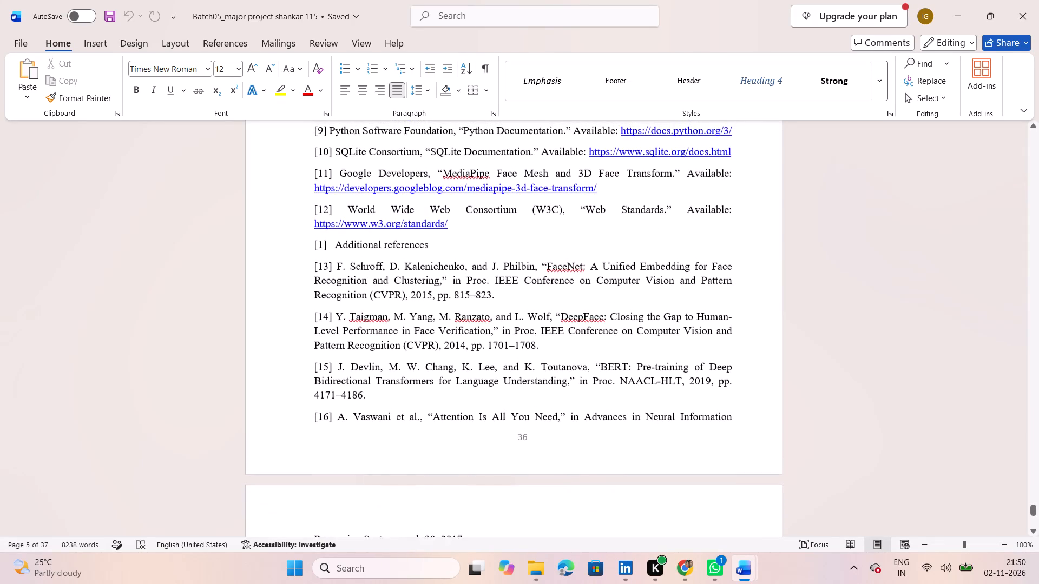
drag(453, 254, 408, 245)
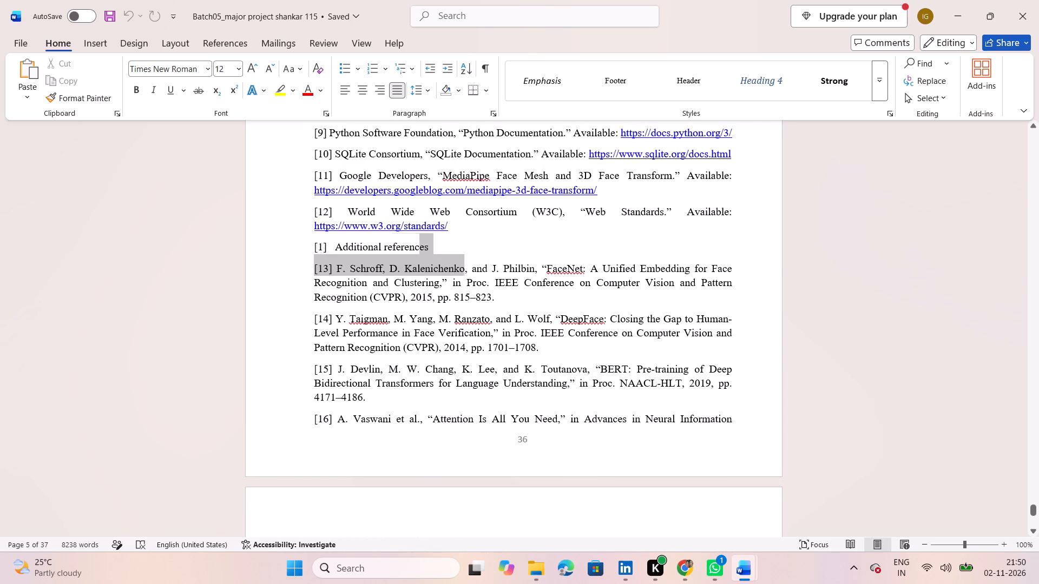
drag(408, 245, 351, 248)
click(351, 248)
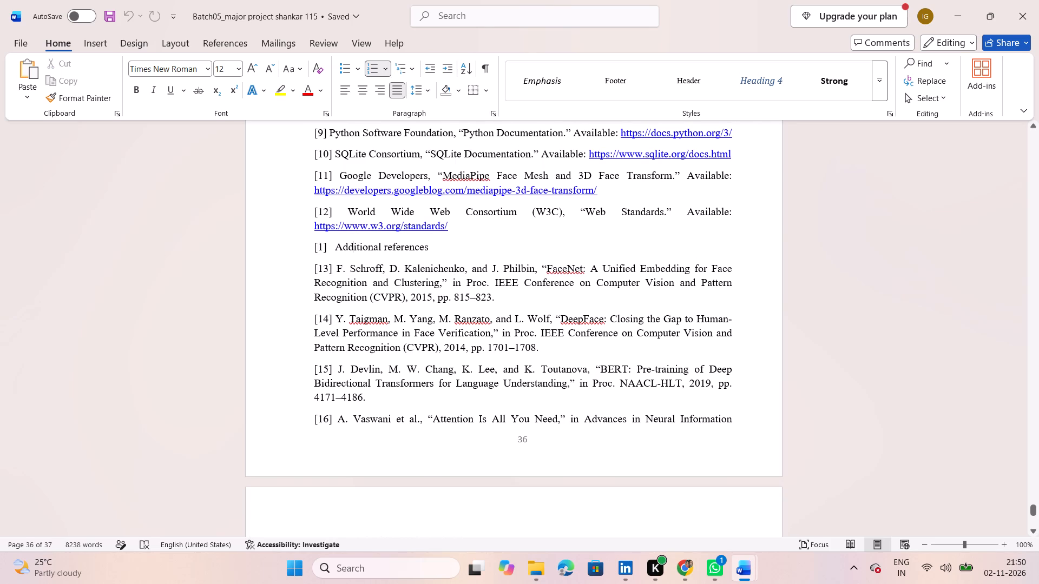
drag(443, 245, 313, 249)
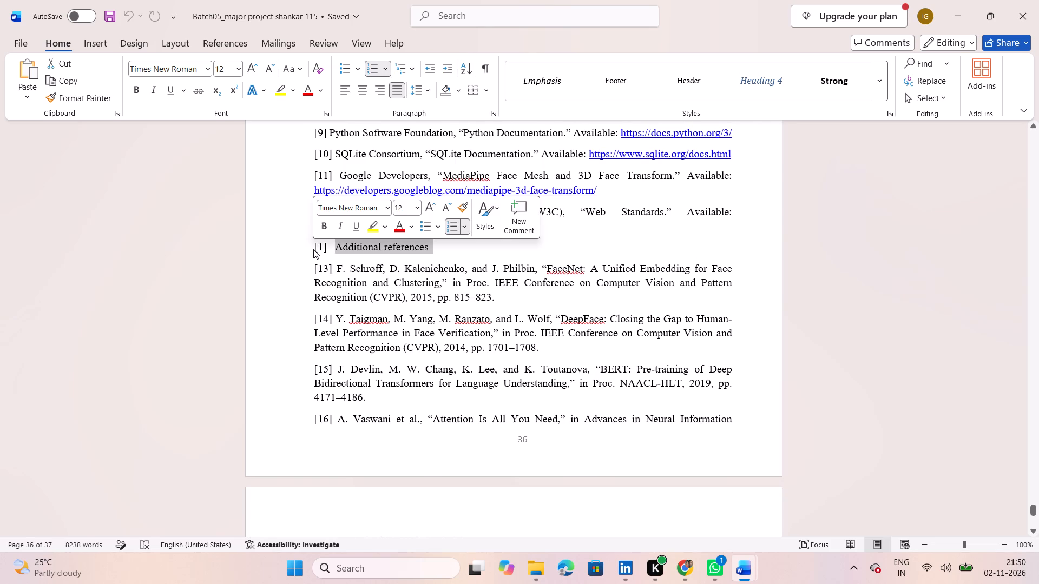
key(BackSpace)
scroll(313, 249, up, 1)
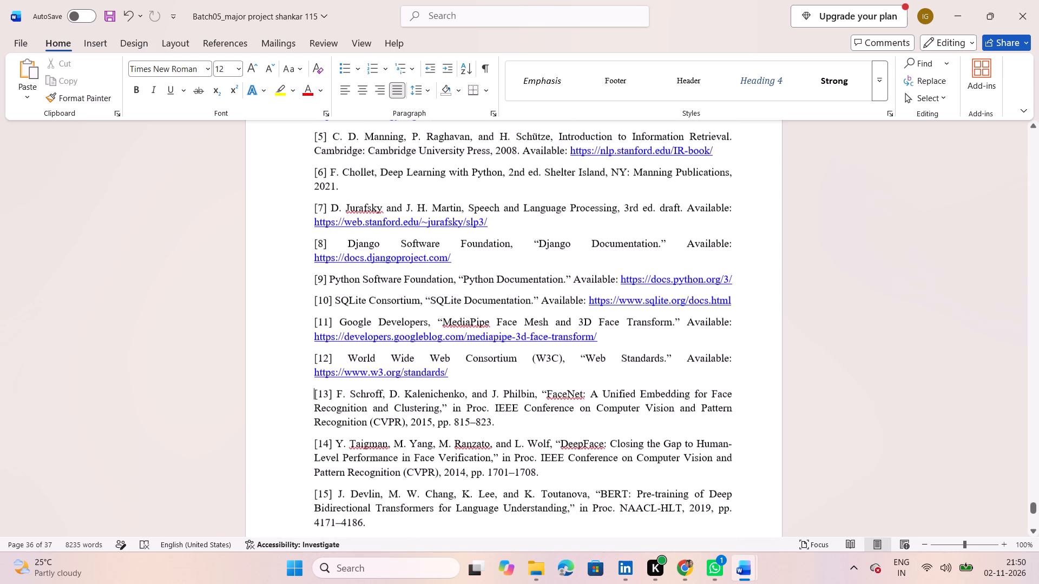
Check the continuous numbering and layout of the References list from entry [1] to [20] and on to the document's end.
scroll(332, 274, up, 1)
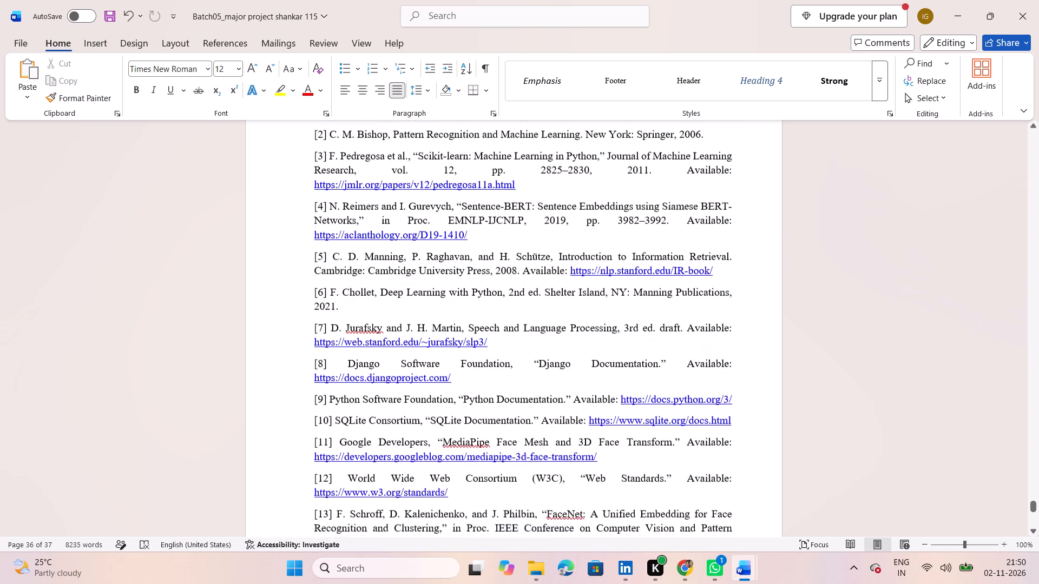
scroll(332, 274, up, 2)
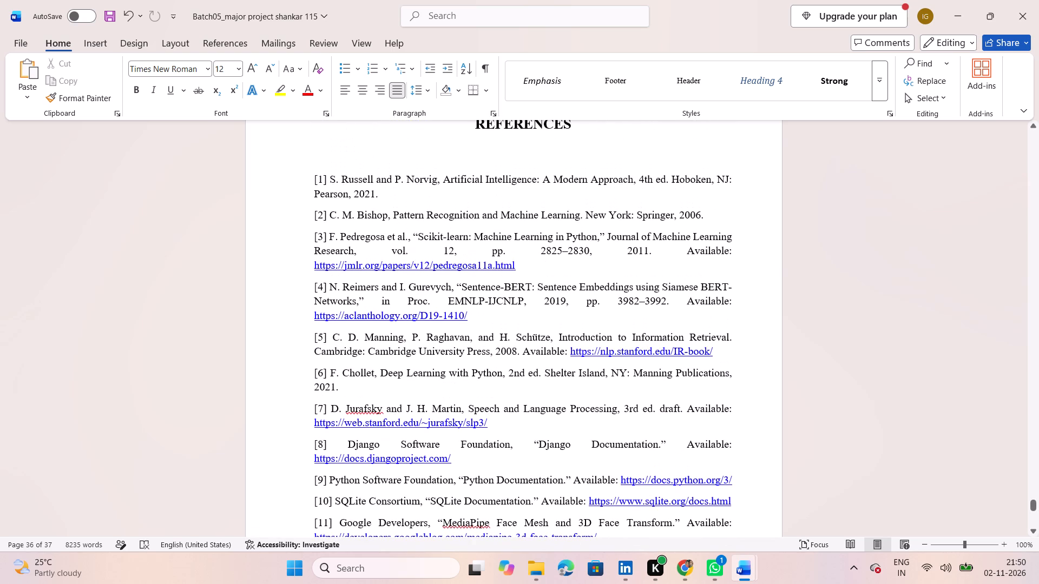
scroll(339, 254, down, 2)
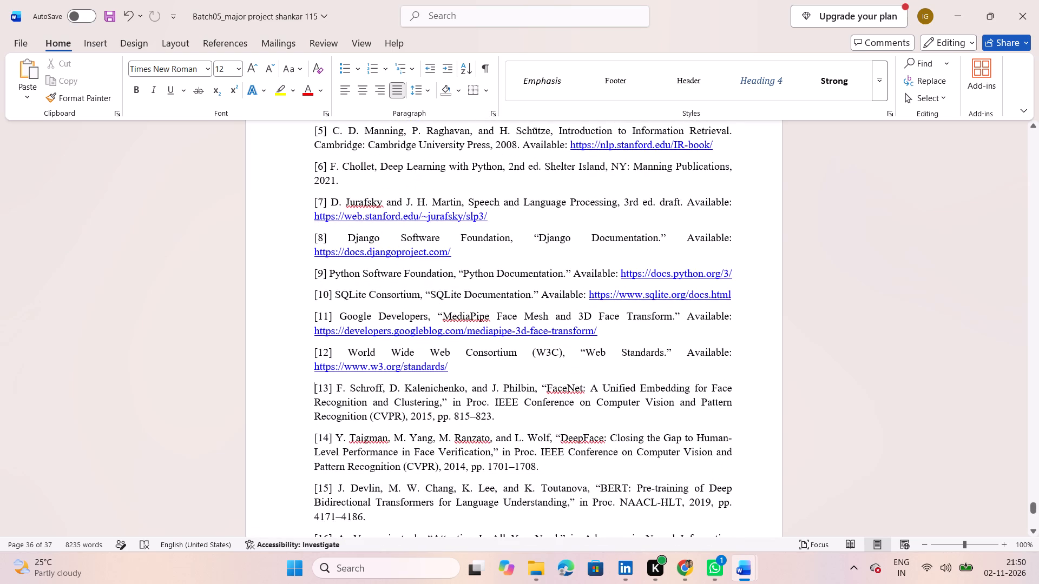
scroll(364, 259, down, 1)
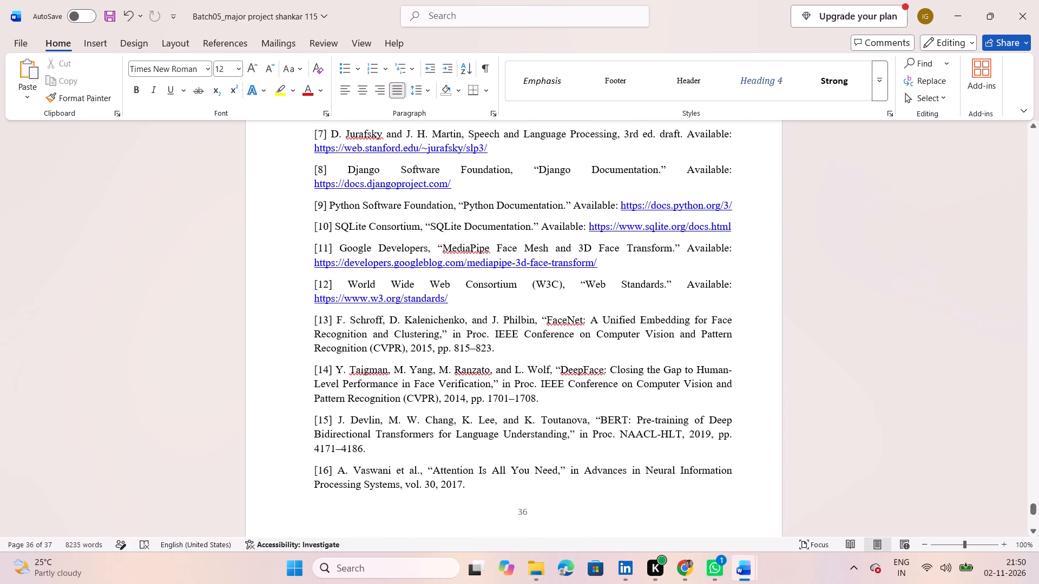
scroll(344, 428, down, 2)
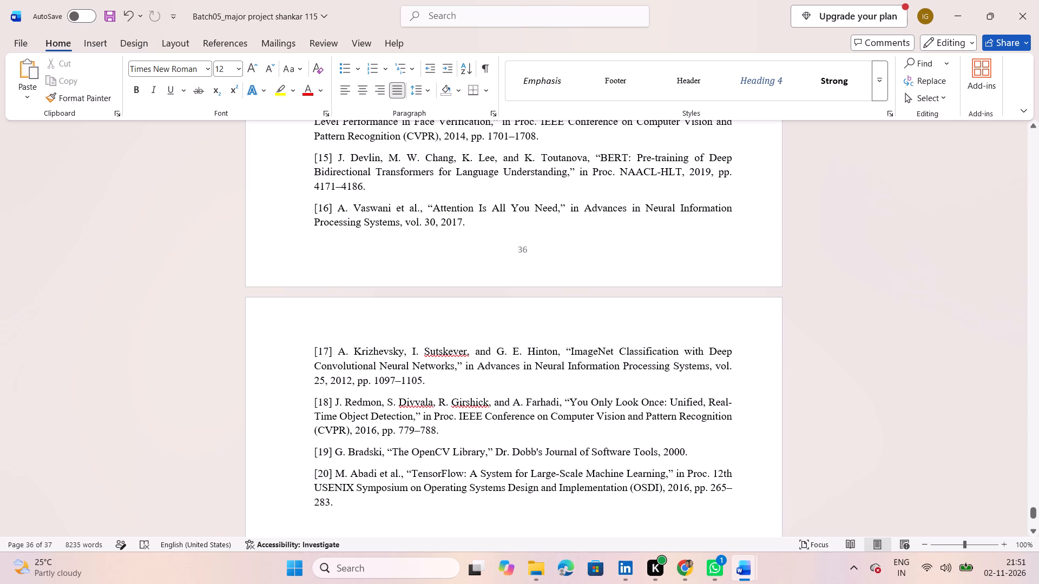
scroll(369, 490, down, 4)
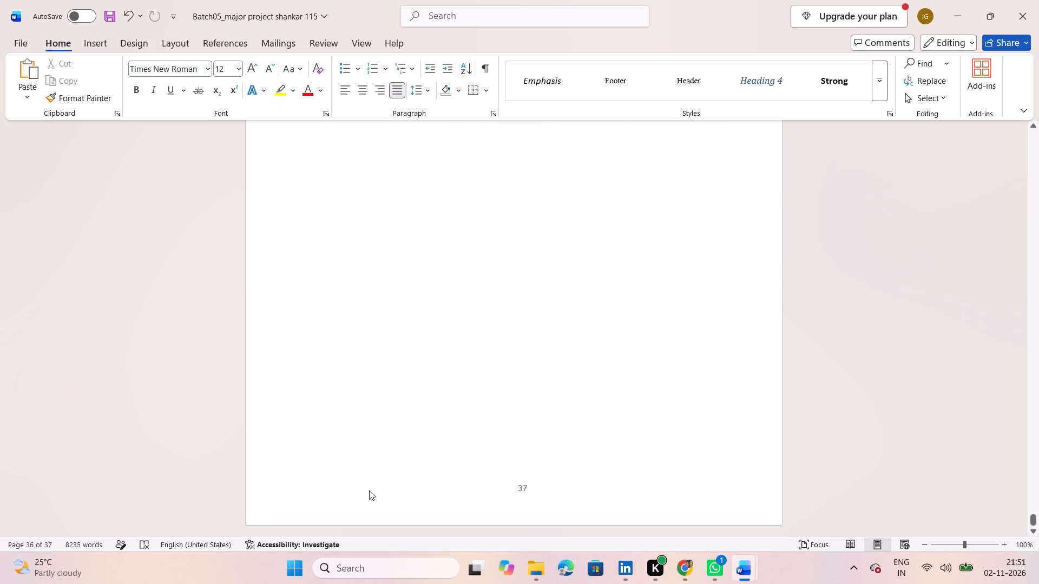
scroll(369, 490, down, 3)
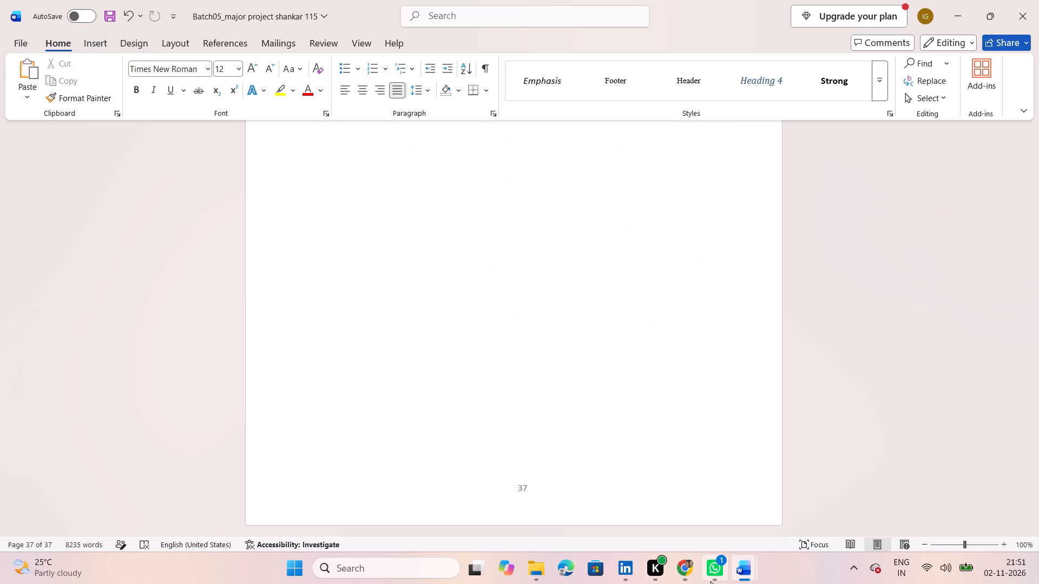
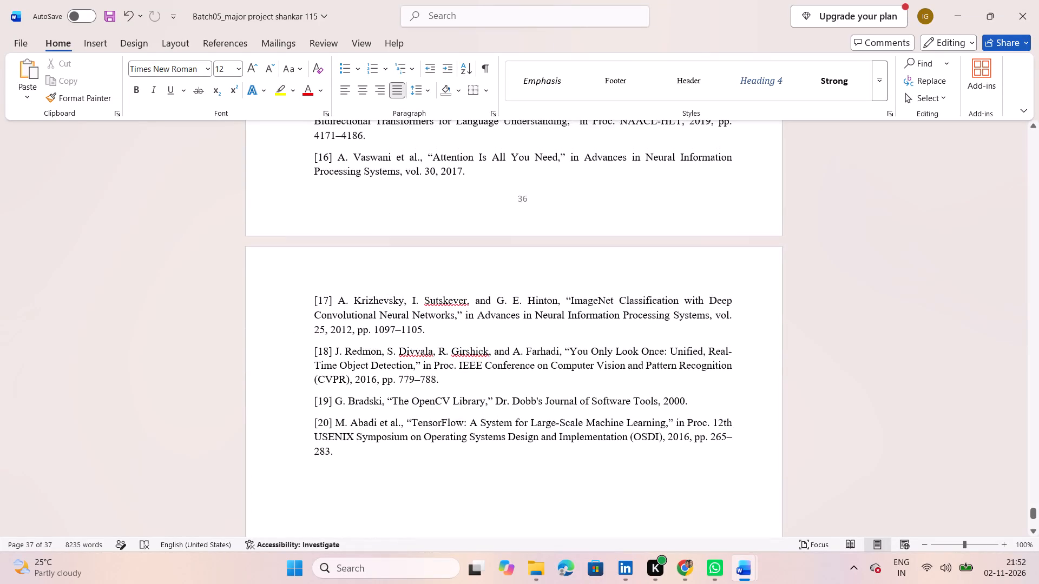
Review the report from the References list back through chapter 8 to chapter 7's hardware and software requirements.
scroll(396, 287, up, 2)
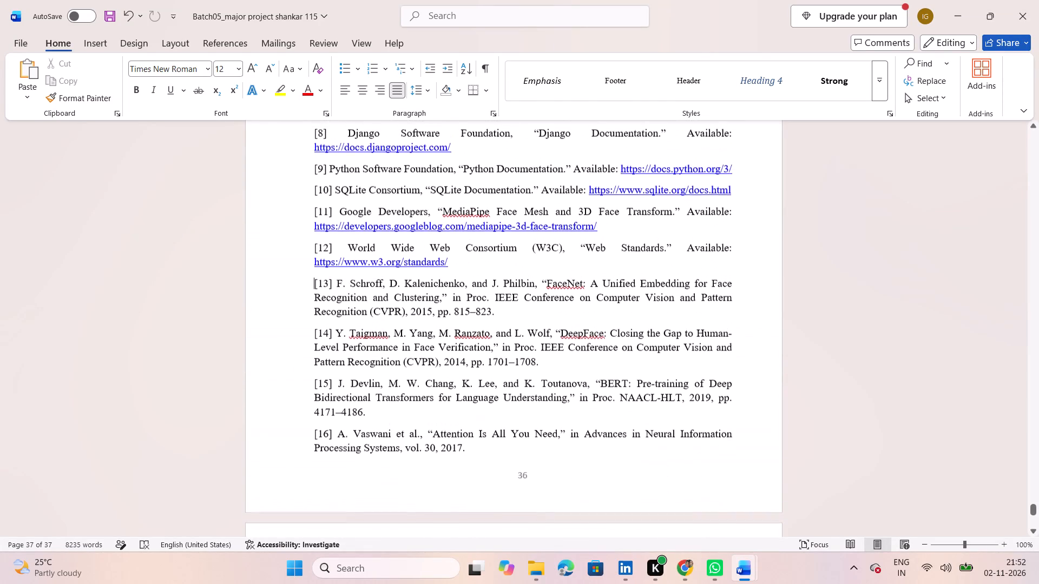
scroll(396, 287, up, 3)
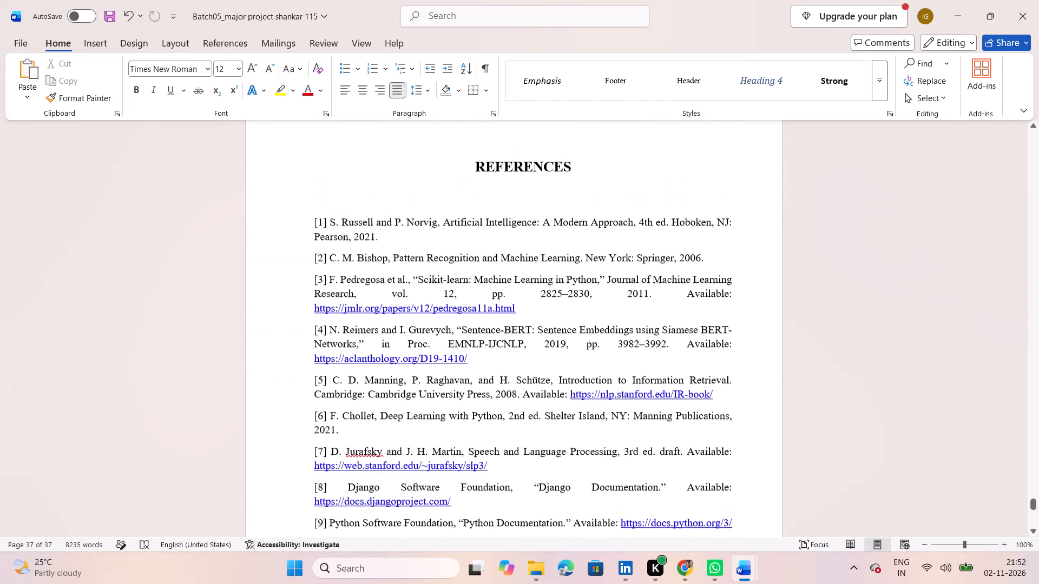
scroll(396, 287, up, 4)
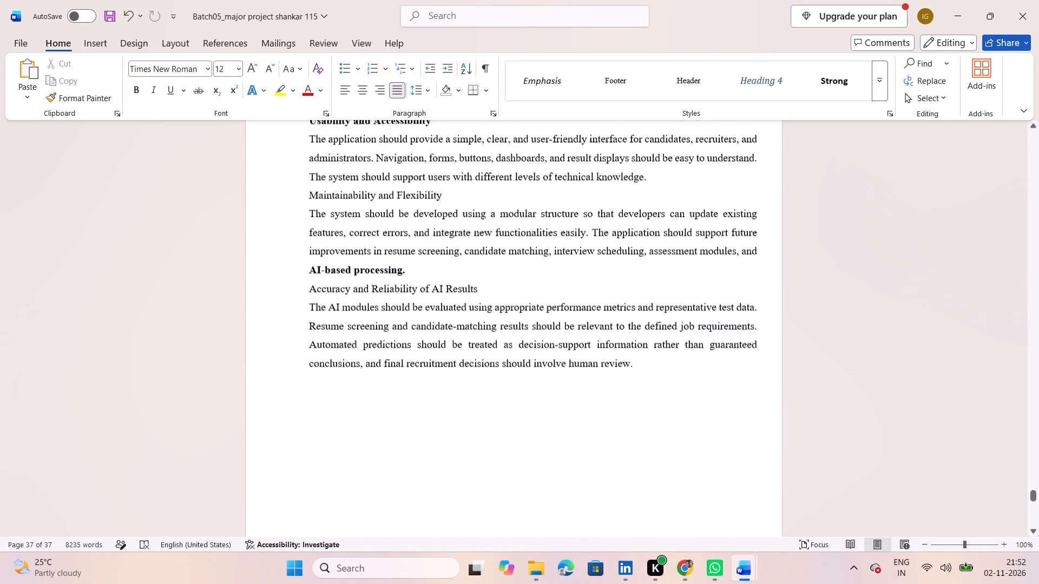
scroll(396, 287, up, 4)
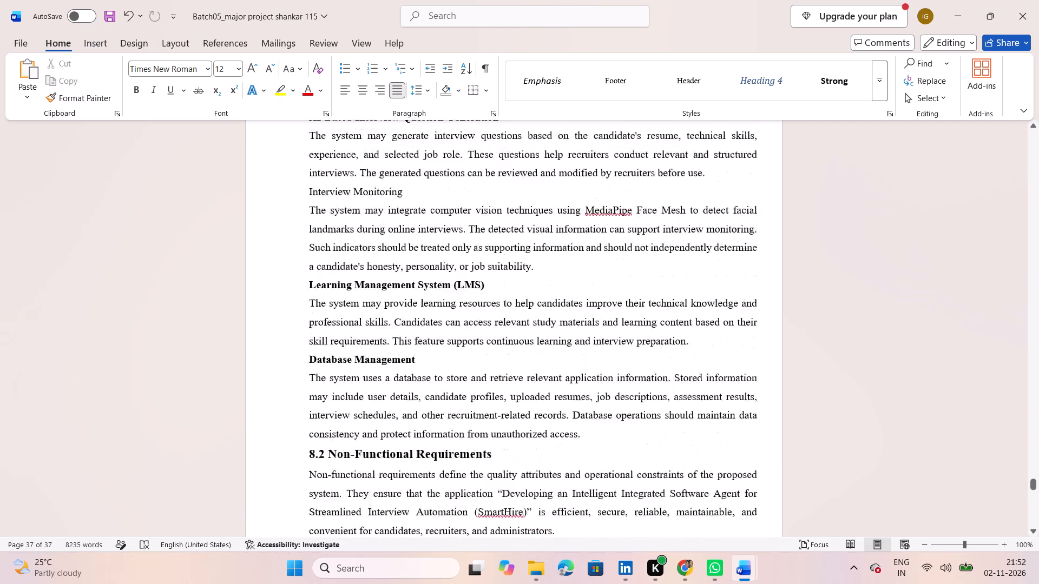
scroll(396, 287, up, 5)
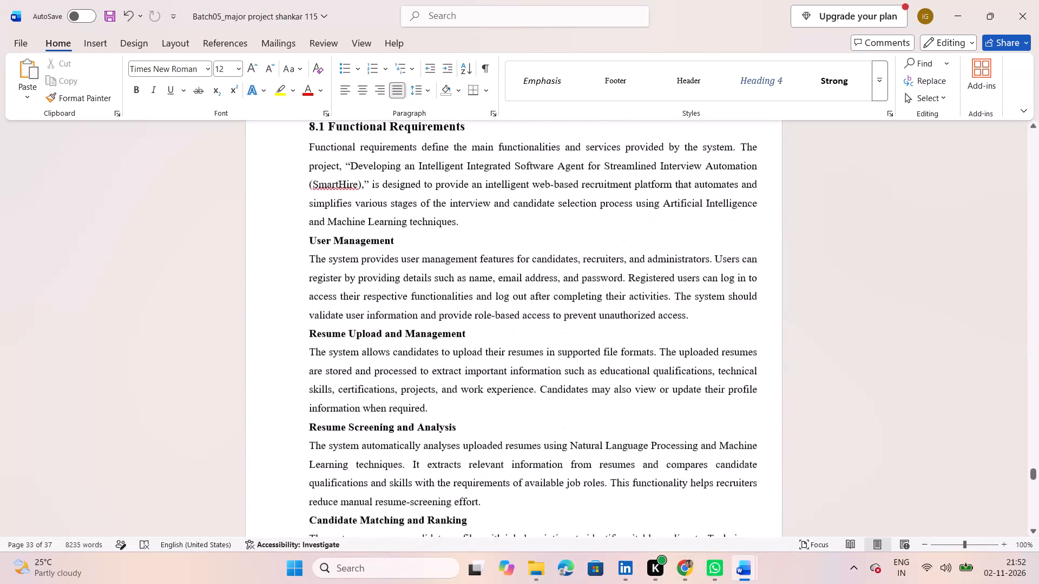
scroll(396, 287, up, 5)
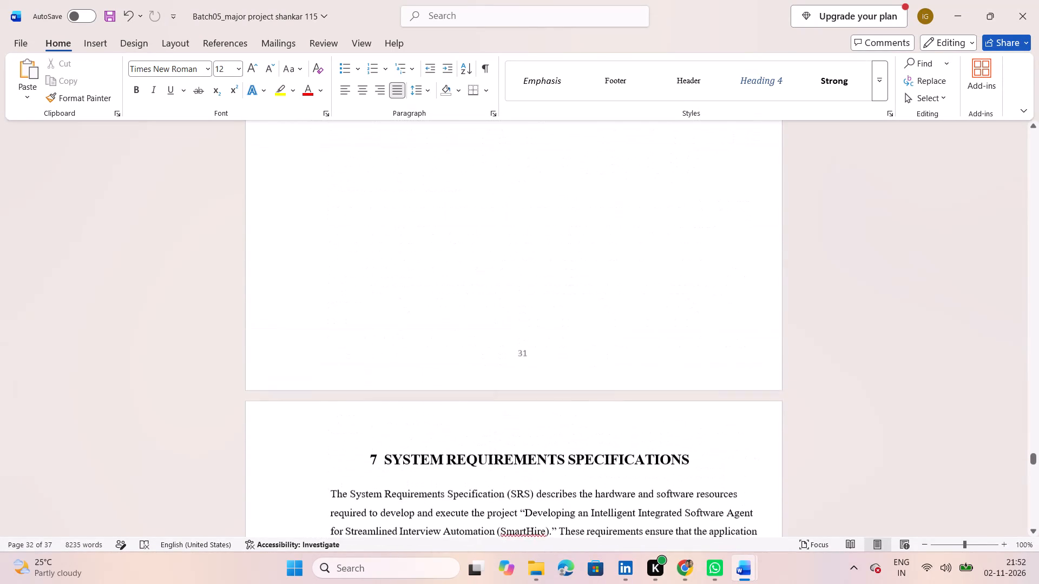
scroll(396, 287, right, 1)
scroll(396, 287, down, 1)
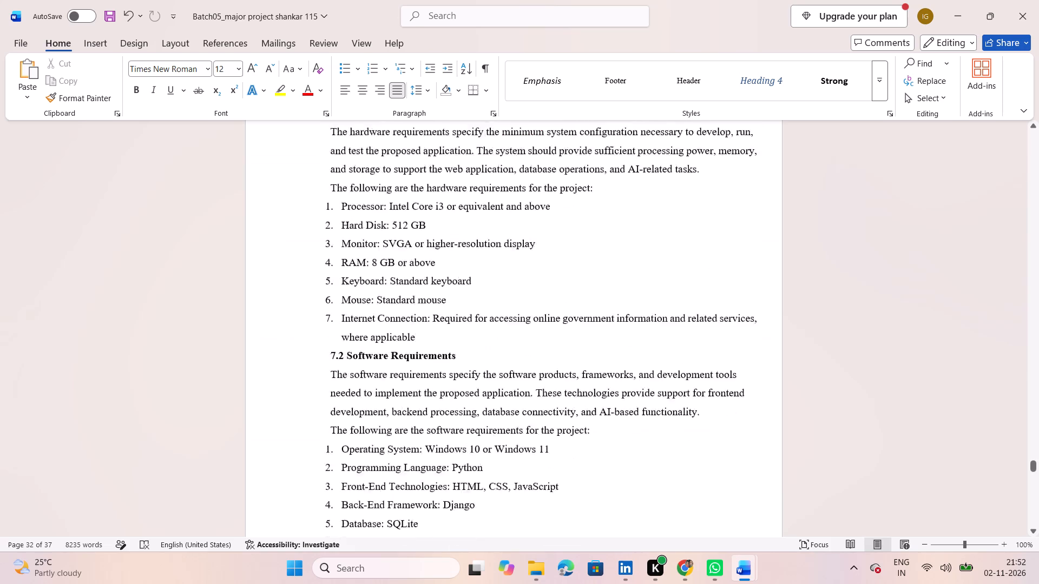
scroll(396, 287, down, 1)
scroll(396, 287, up, 1)
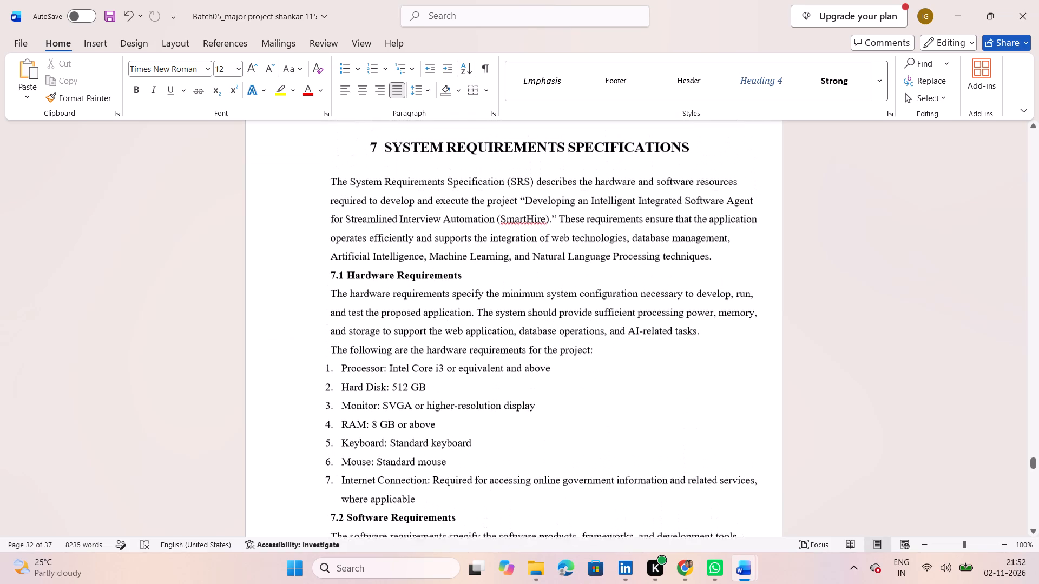
Select the words "Hardware Requirements" in the 7.1 subheading of chapter 7.
drag(472, 282, 345, 280)
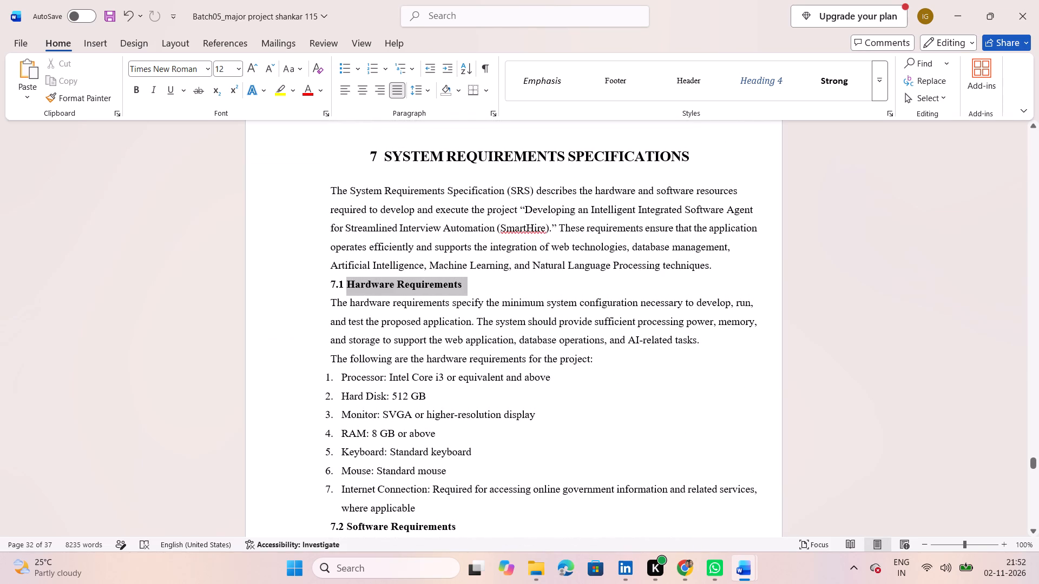
Set the headings "7.1 Hardware Requirements" and "7.2 Software Requirements" to font size 14.
drag(345, 280, 328, 283)
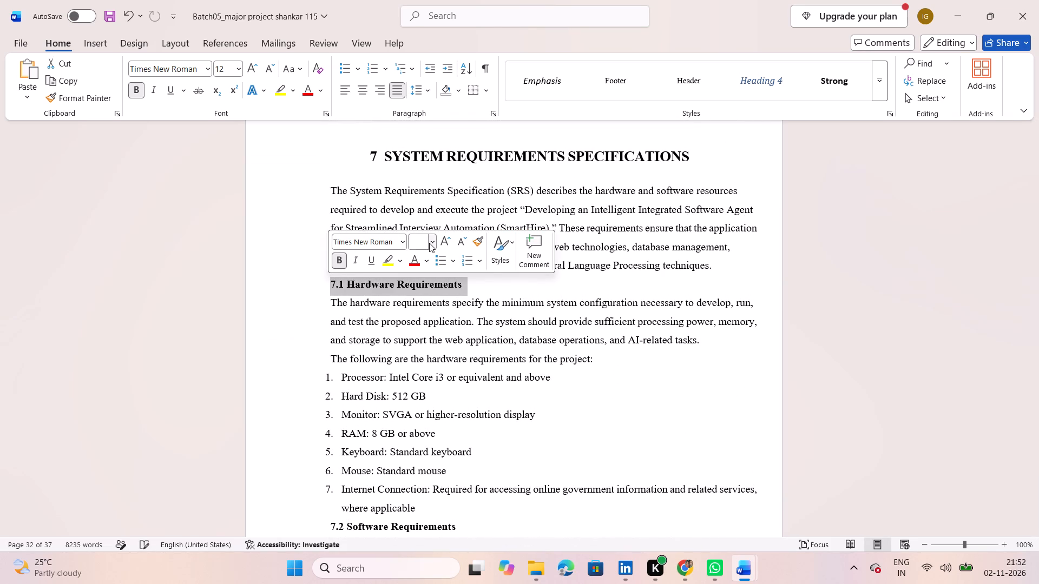
click(419, 243)
text(14)
scroll(520, 408, down, 1)
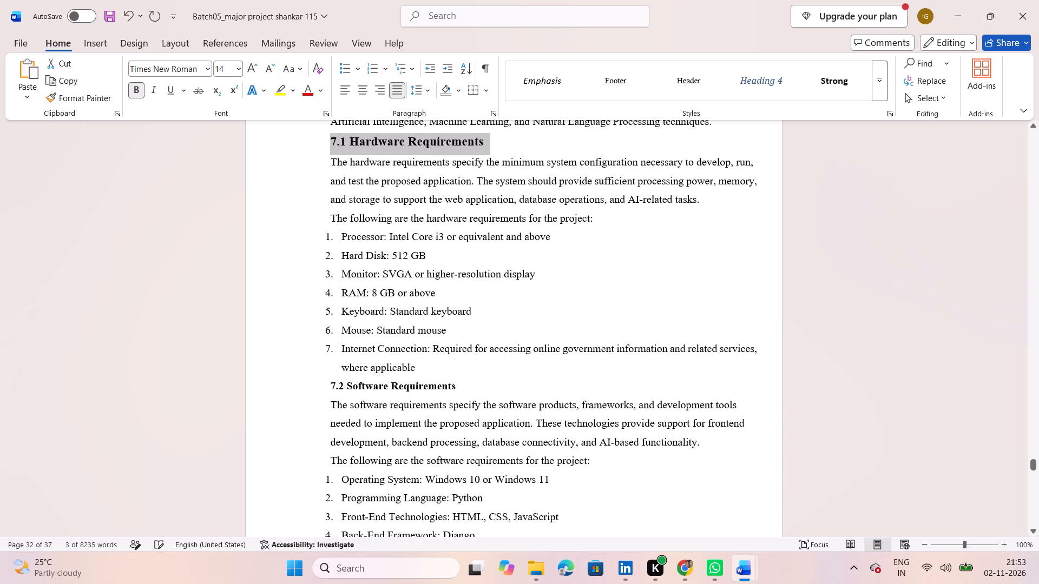
drag(461, 388, 323, 383)
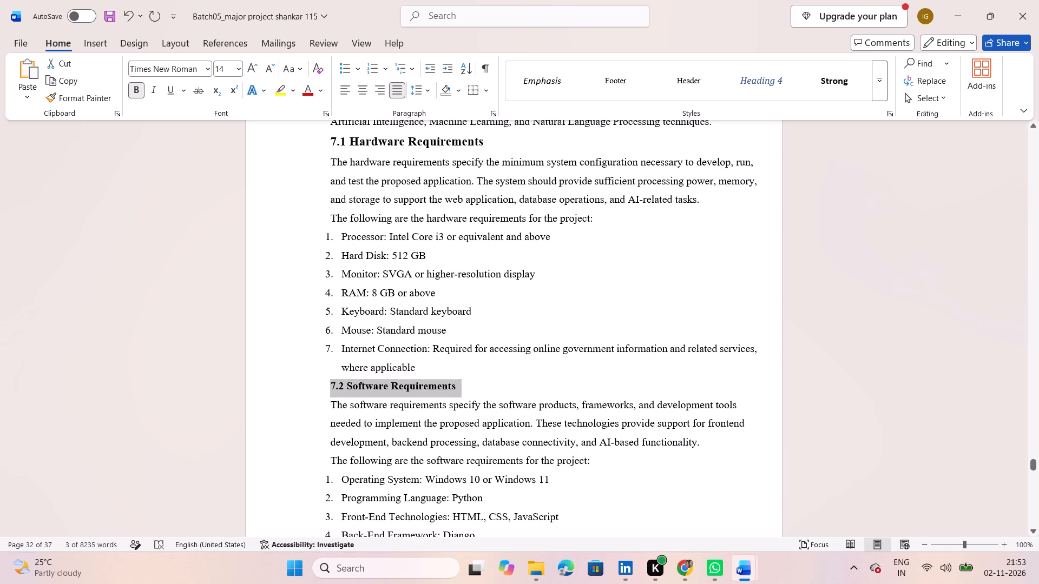
drag(323, 383, 318, 382)
click(407, 341)
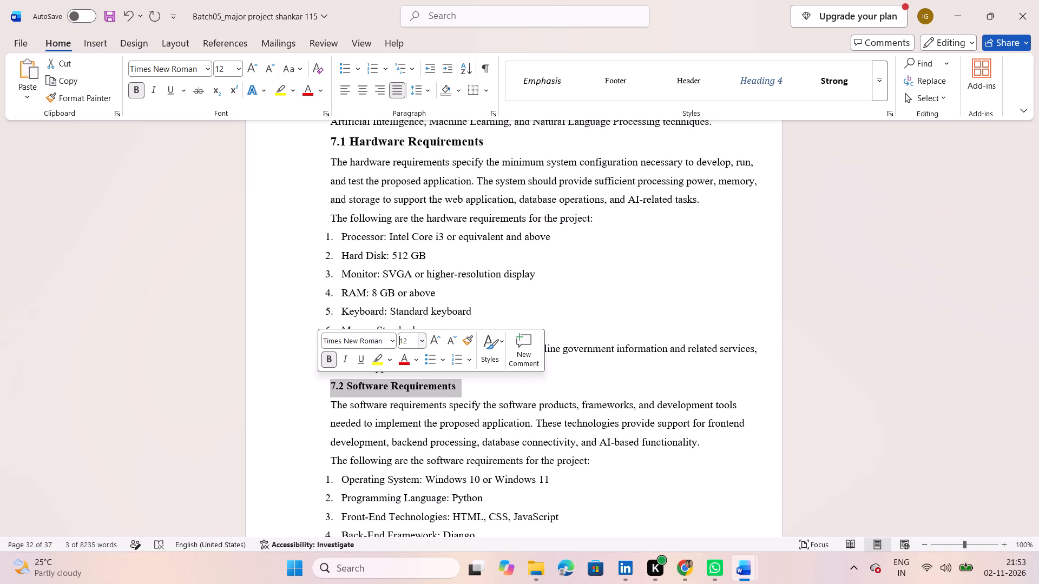
text(14)
key(Return)
click(531, 394)
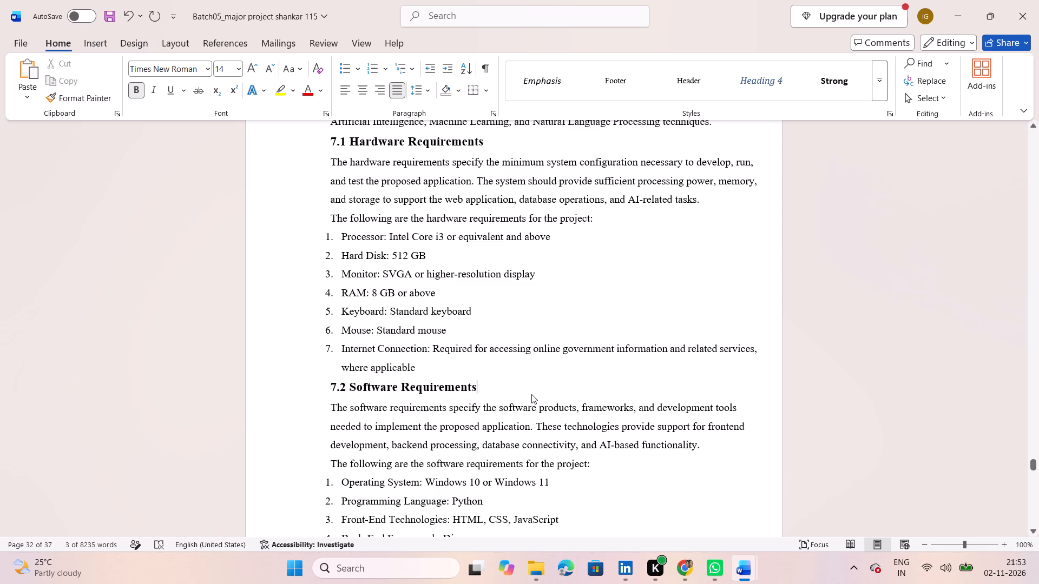
Look over the section headings of chapters 6 and 7, from Software Environment to Software Requirements, for consistent formatting.
scroll(531, 394, down, 2)
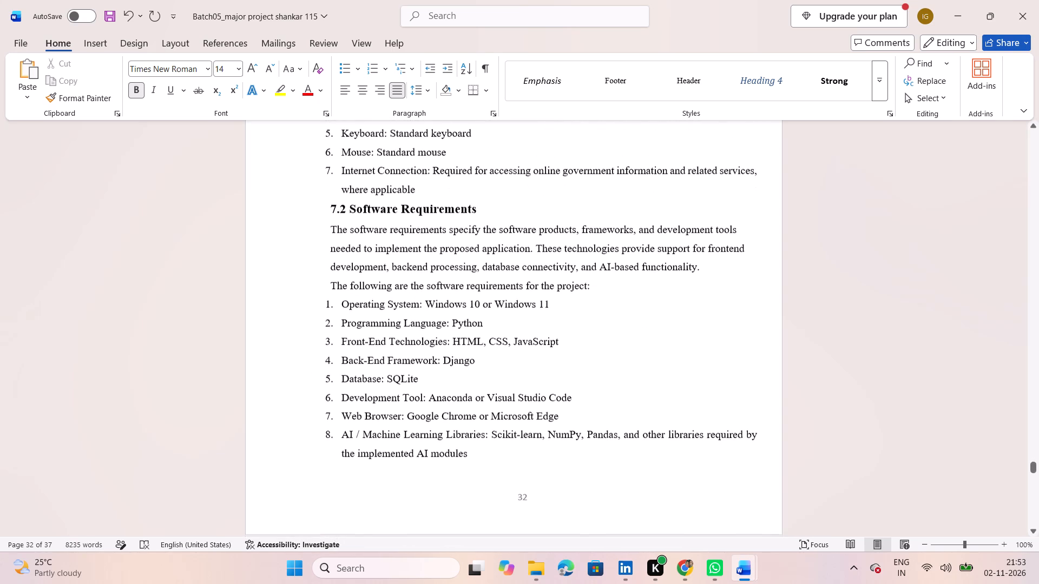
scroll(531, 394, up, 6)
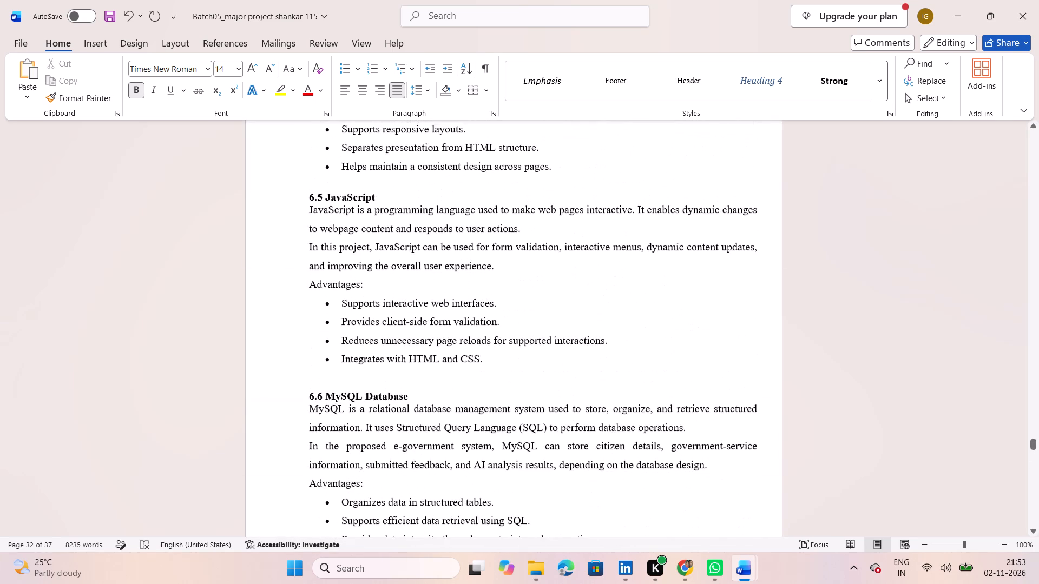
scroll(531, 394, down, 2)
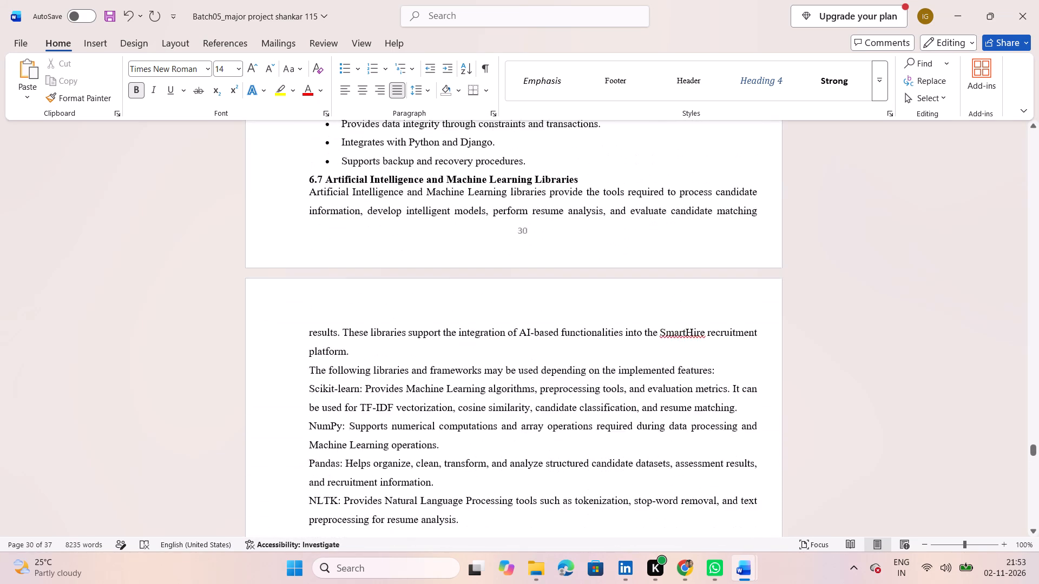
scroll(531, 394, down, 1)
scroll(531, 394, up, 5)
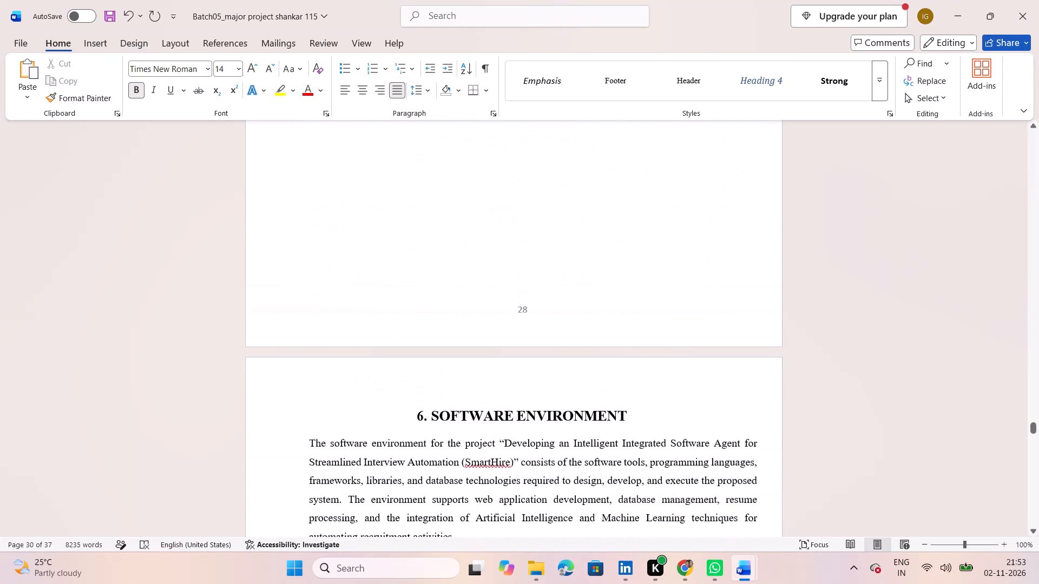
scroll(531, 394, down, 3)
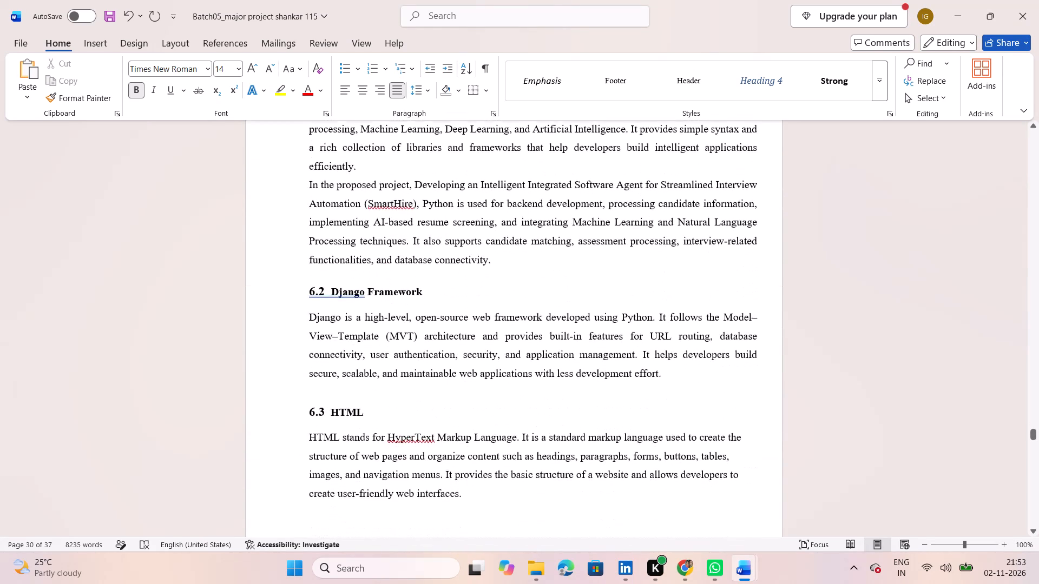
Set the heading texts "Django Framework" in 6.2 and "Python" in 6.1 to font size 14.
scroll(472, 364, up, 1)
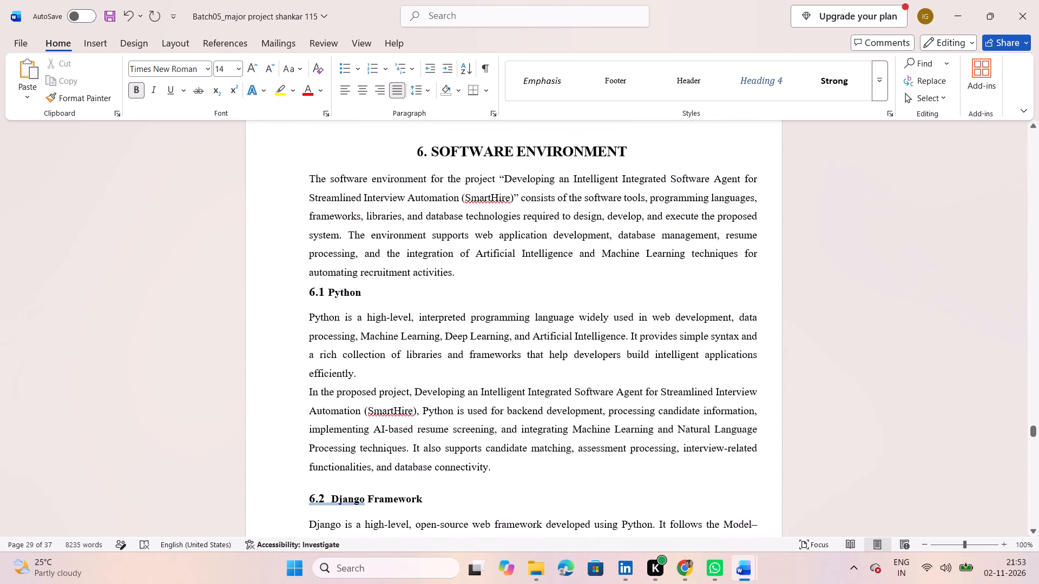
drag(427, 494, 338, 497)
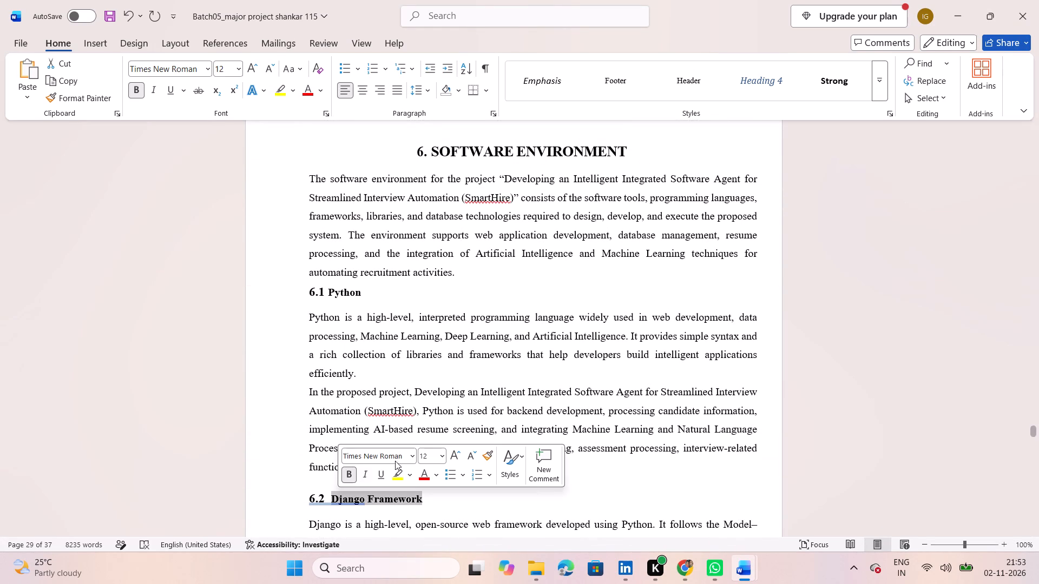
click(440, 455)
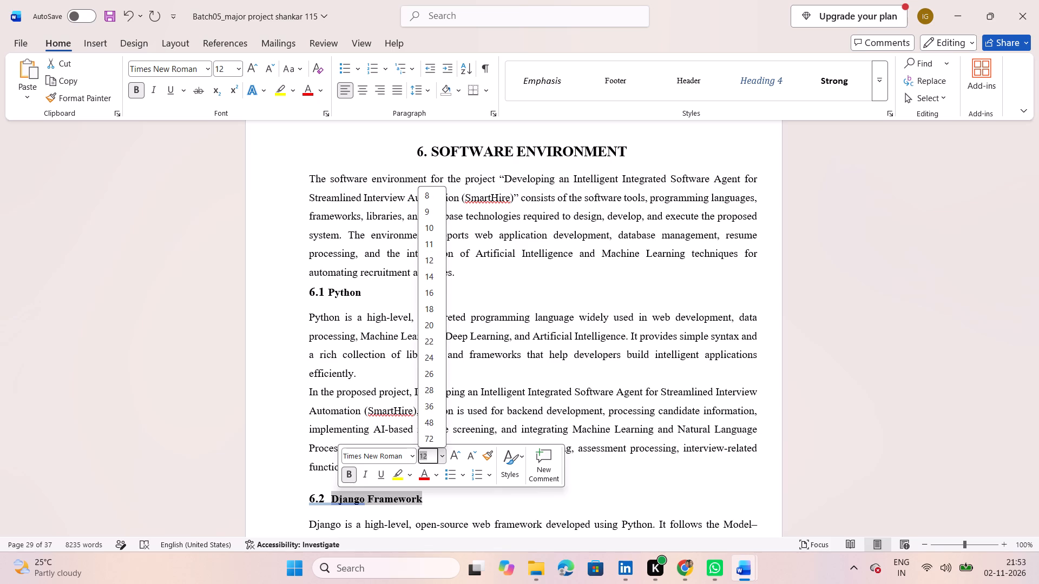
click(436, 278)
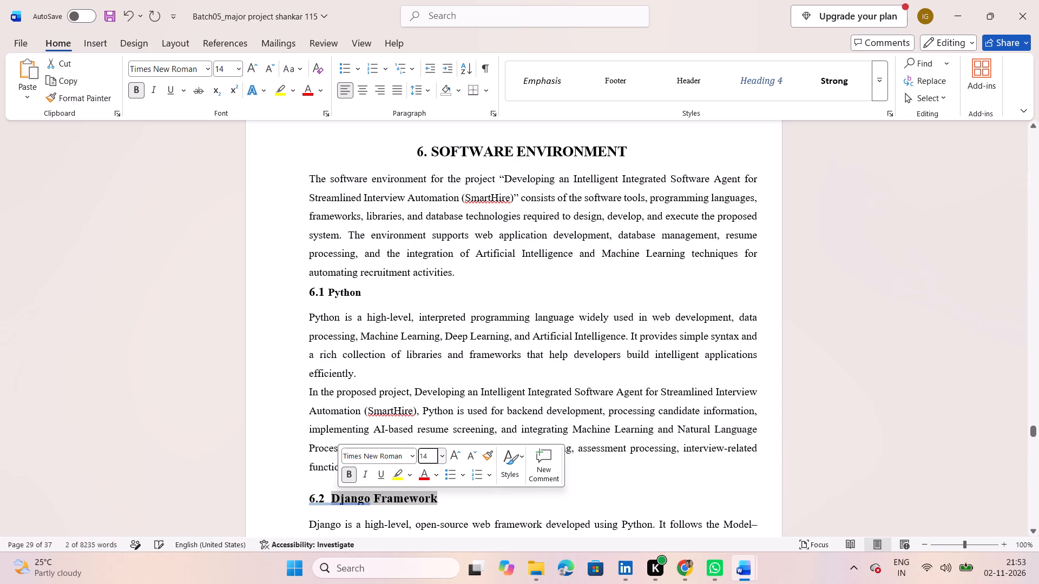
drag(366, 290, 328, 288)
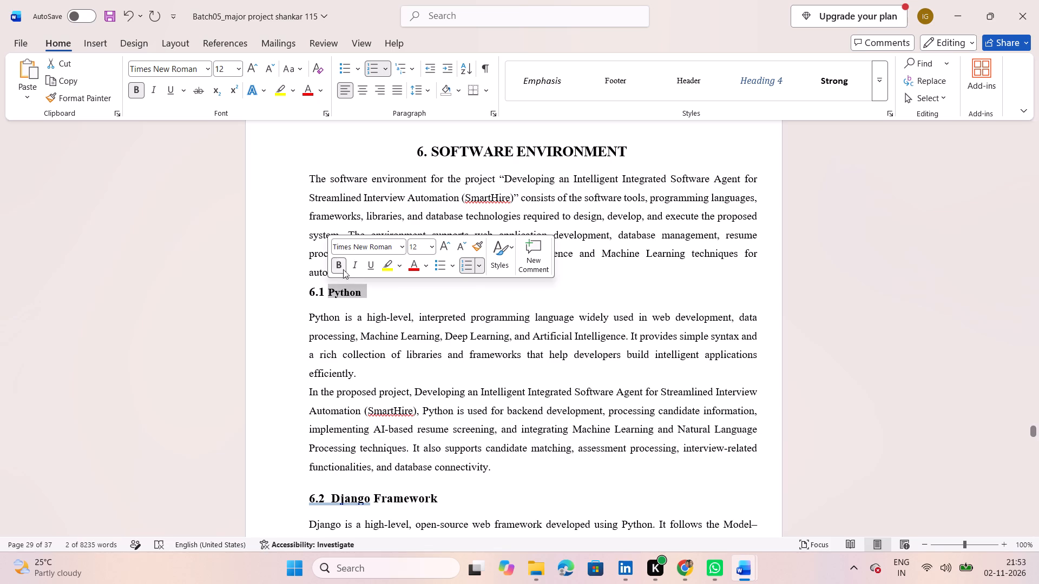
click(432, 245)
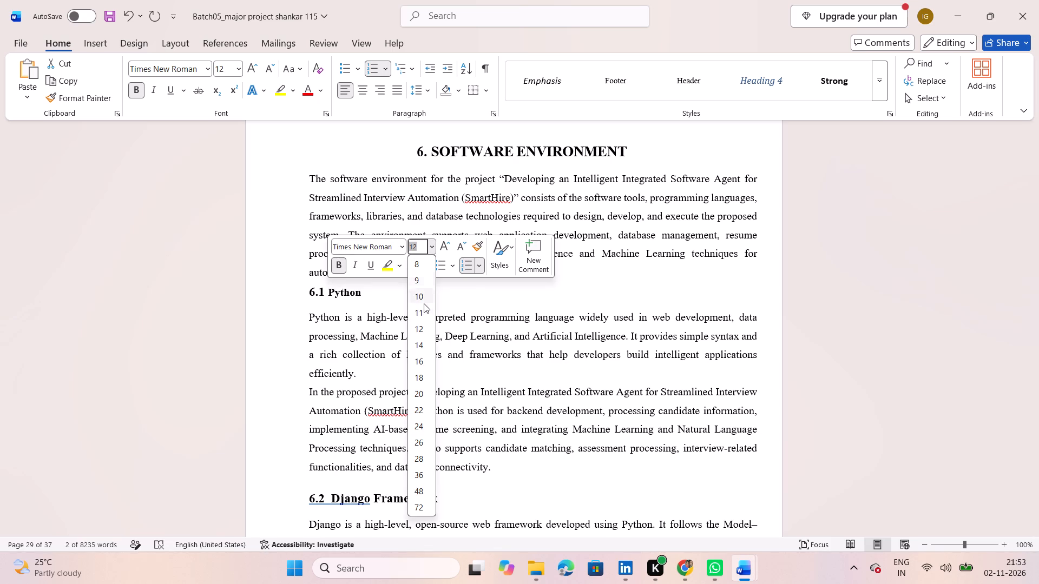
click(420, 343)
Set the word "CSS" in the 6.4 heading to font size 14.
scroll(420, 343, down, 2)
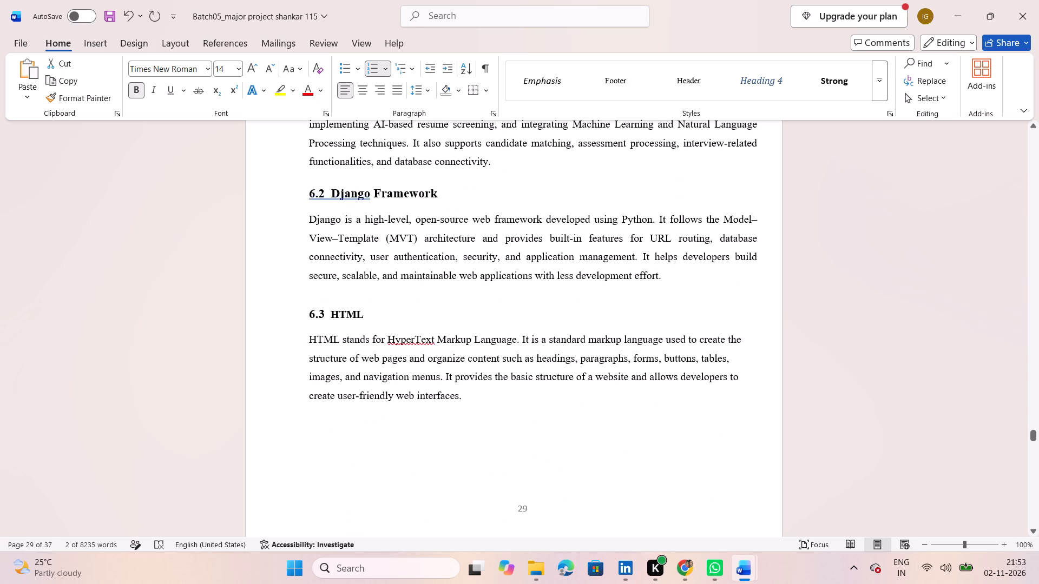
scroll(363, 308, down, 2)
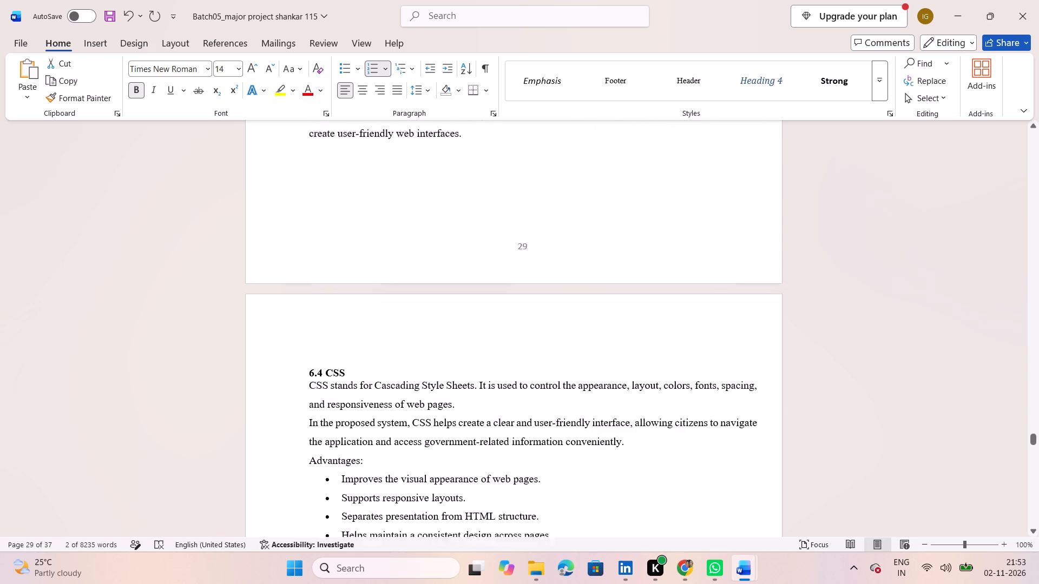
drag(350, 351, 326, 353)
click(428, 311)
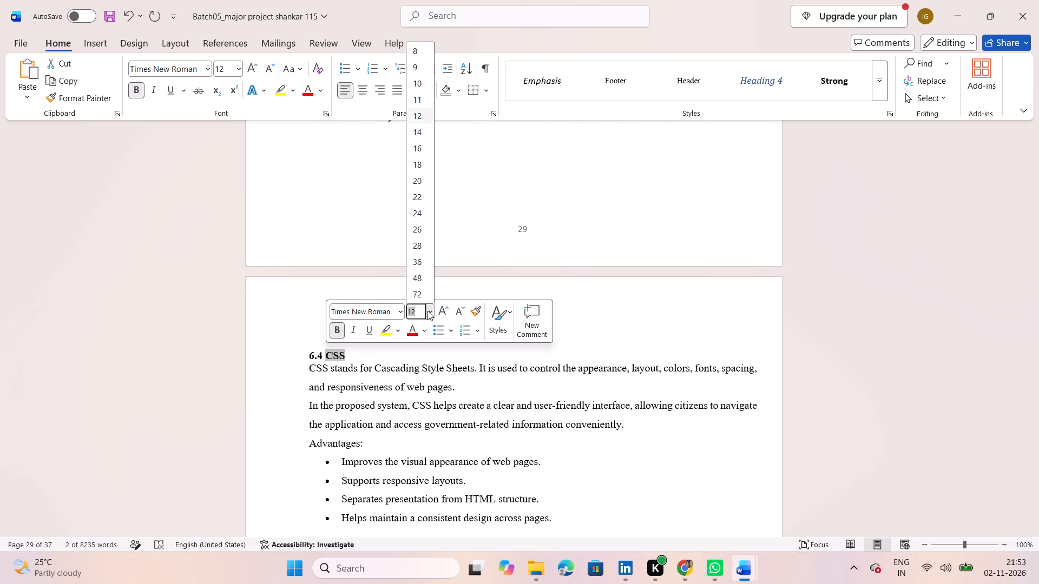
click(422, 134)
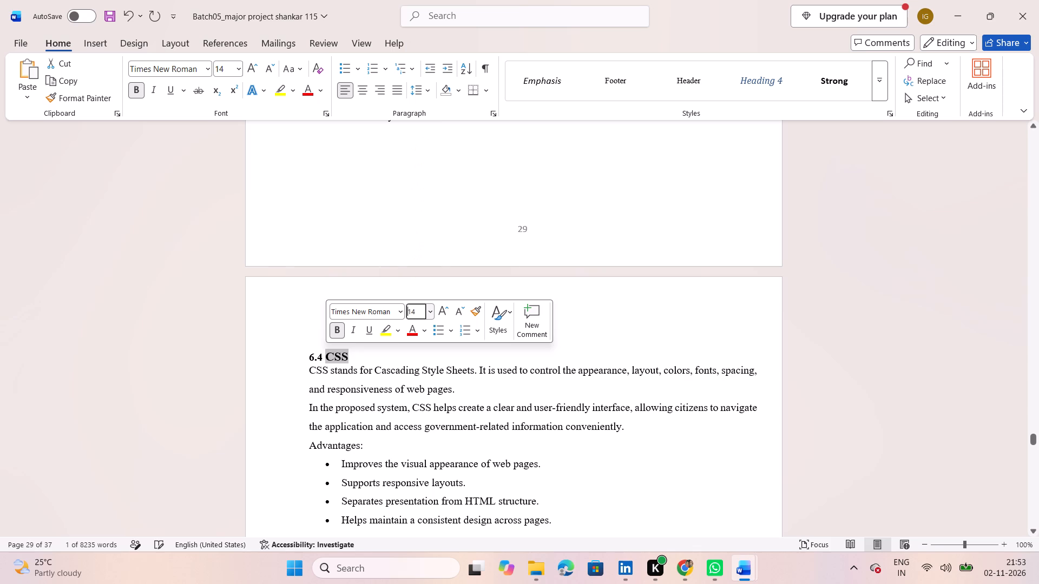
click(413, 366)
Add an unnumbered blank line between the 6.4 CSS heading and its first paragraph.
scroll(413, 366, up, 1)
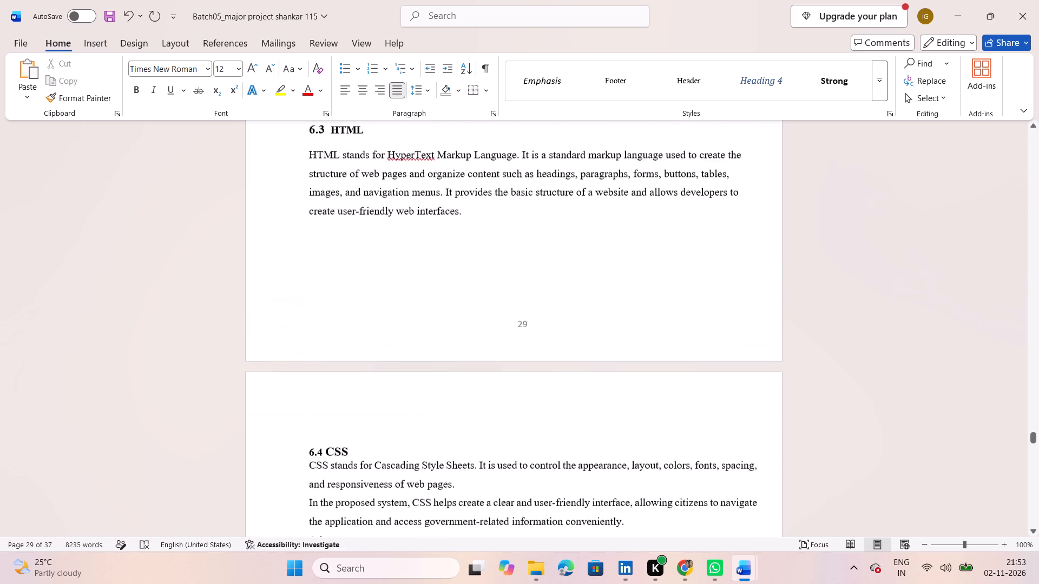
scroll(413, 366, up, 1)
scroll(413, 366, down, 1)
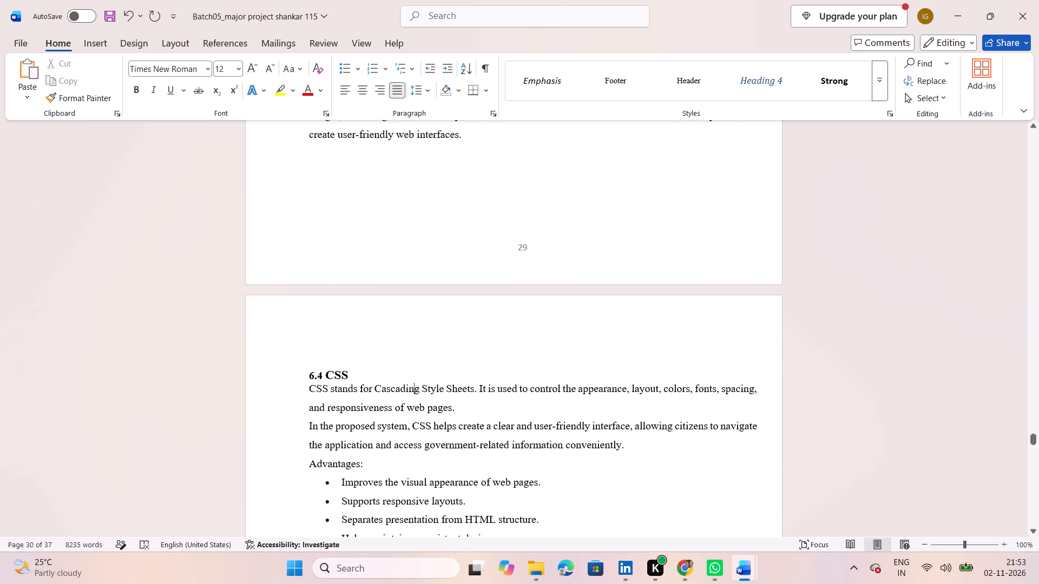
click(362, 375)
key(Return)
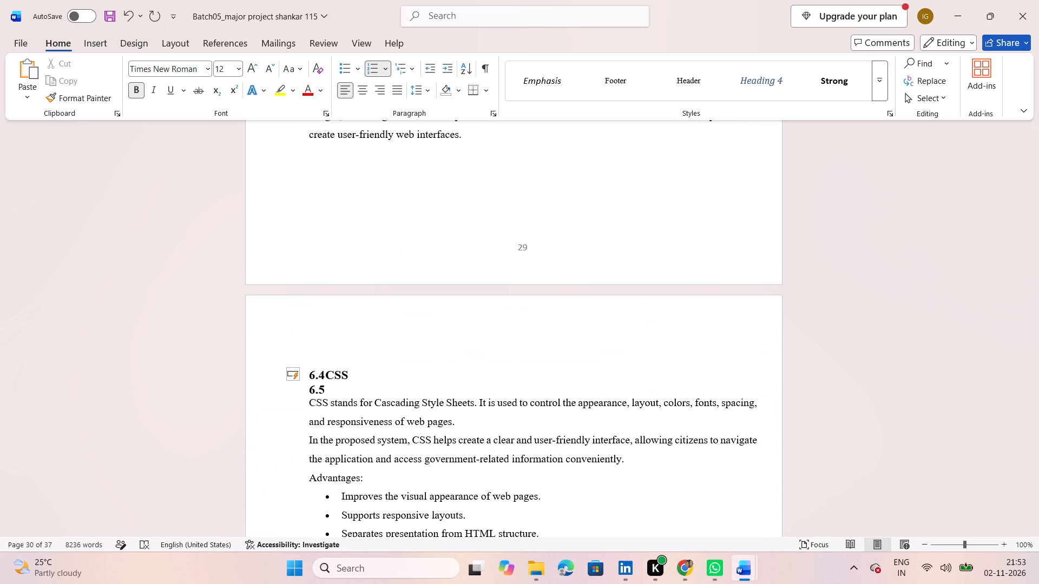
key(BackSpace)
Set the entire "6.5 JavaScript" heading to font size 14.
scroll(362, 375, down, 2)
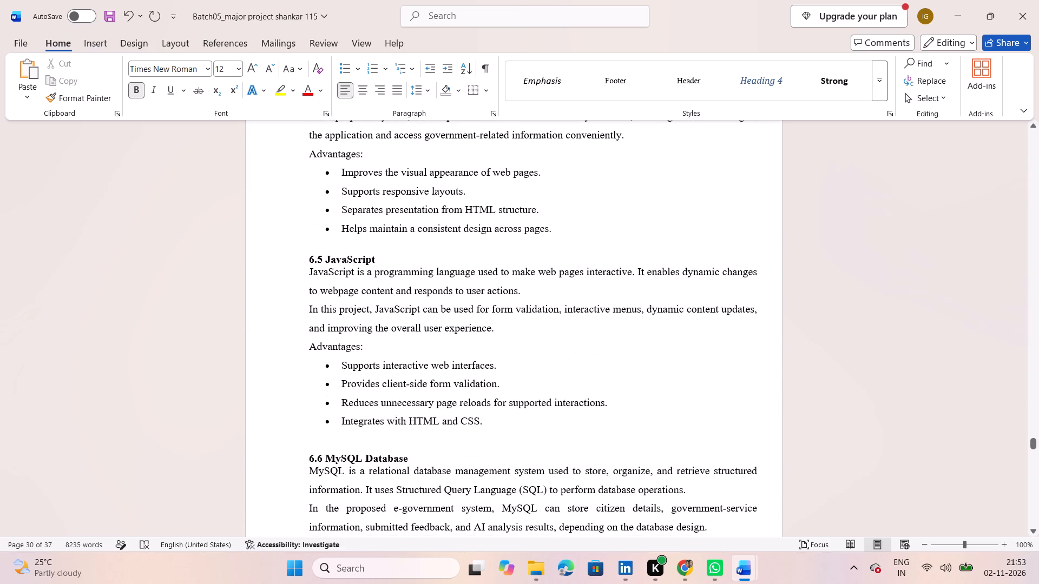
drag(383, 258, 301, 261)
click(384, 219)
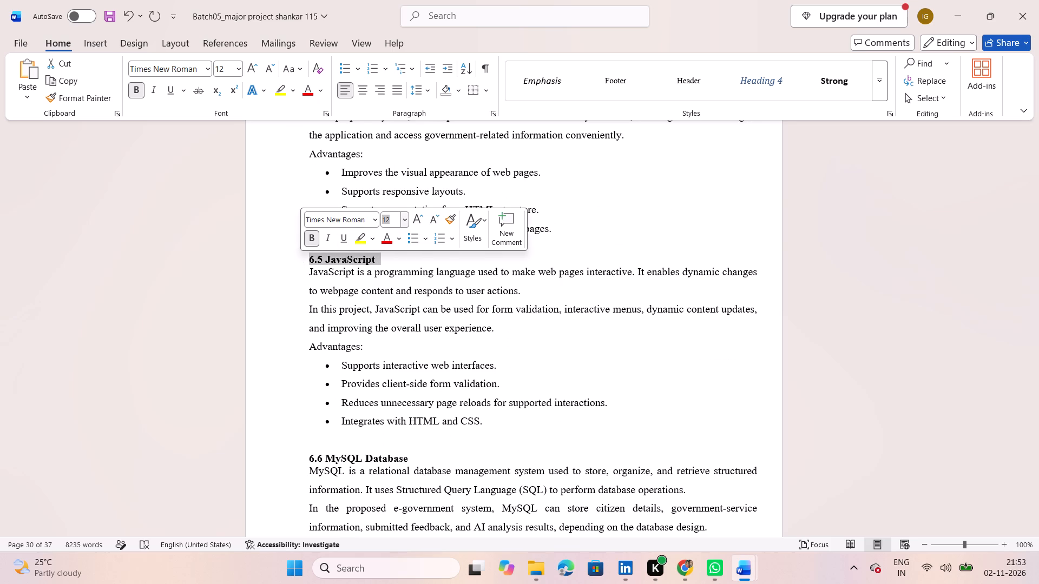
text(14)
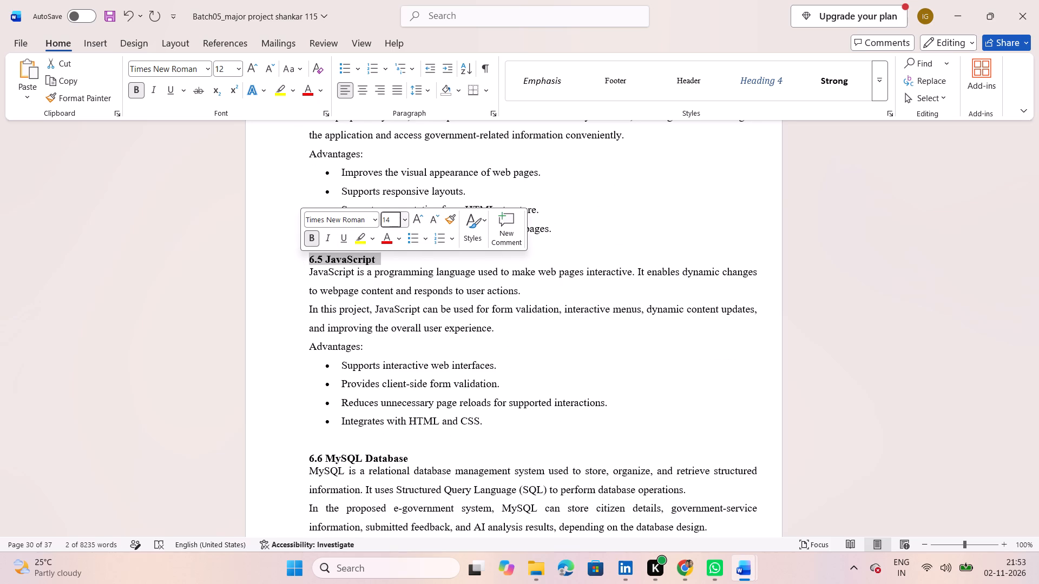
key(Return)
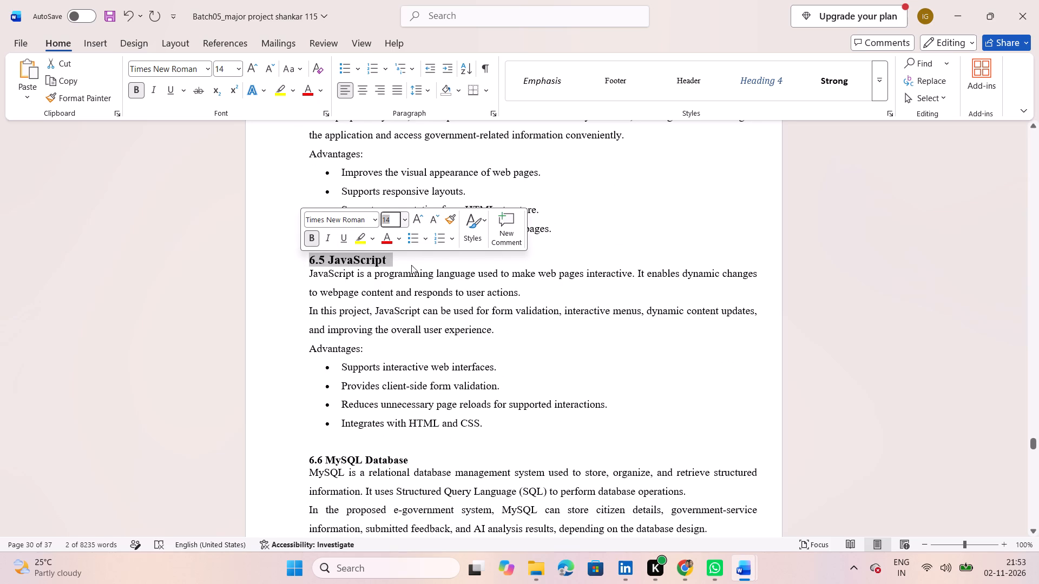
Add an unnumbered blank line between the 6.5 JavaScript heading and its first paragraph.
click(411, 265)
key(Return)
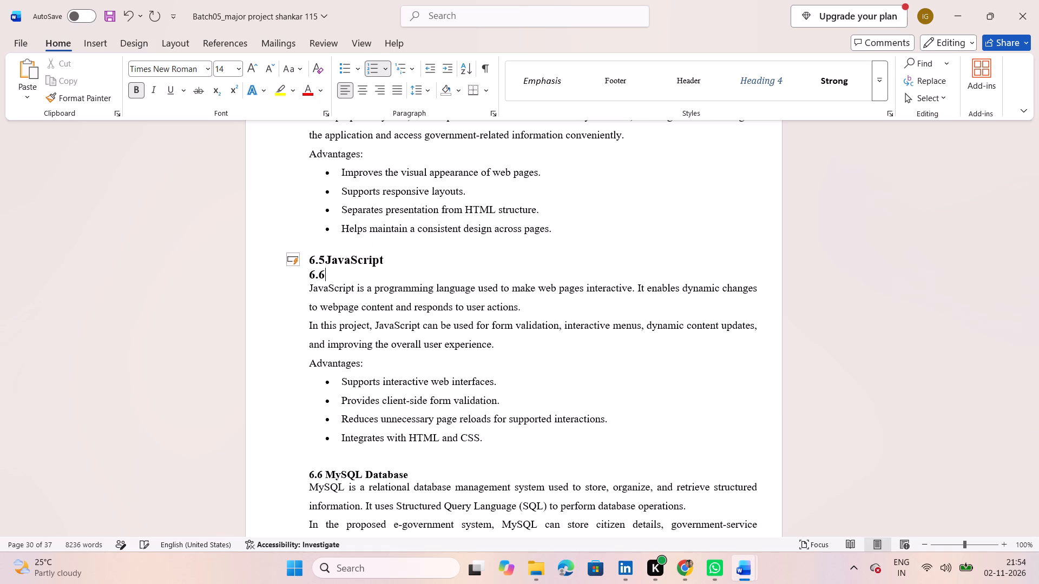
key(BackSpace)
Insert a space between the number and the title in the 6.5 JavaScript and 6.4 CSS headings.
scroll(411, 265, up, 2)
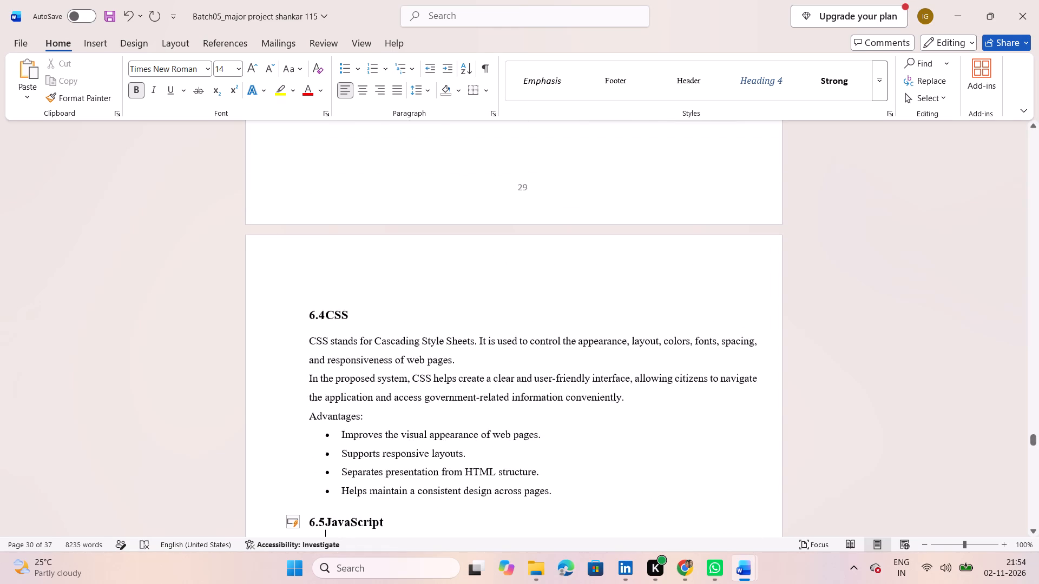
scroll(411, 265, up, 3)
scroll(411, 265, down, 4)
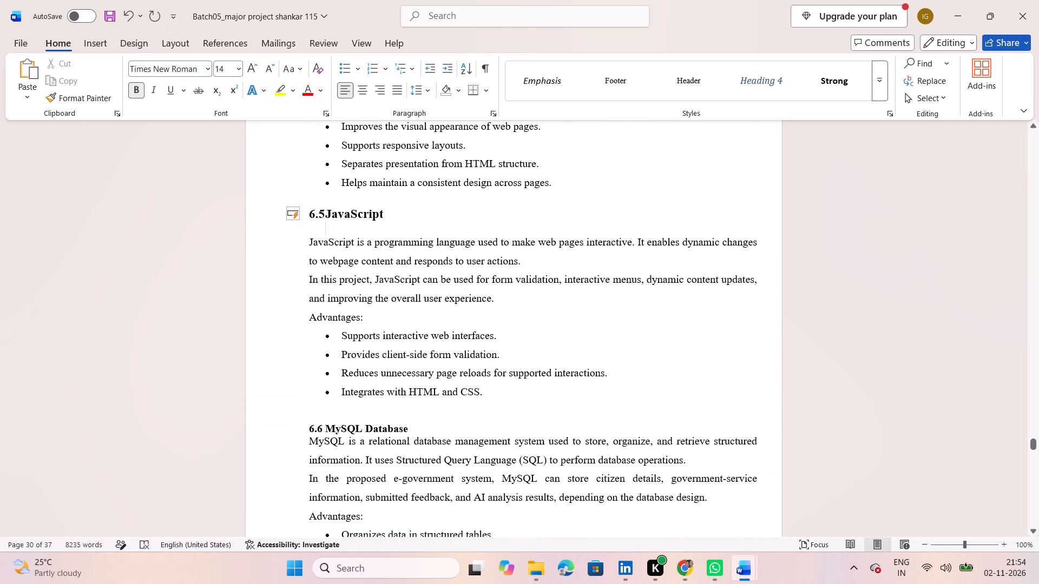
click(326, 216)
key(space)
scroll(326, 216, up, 1)
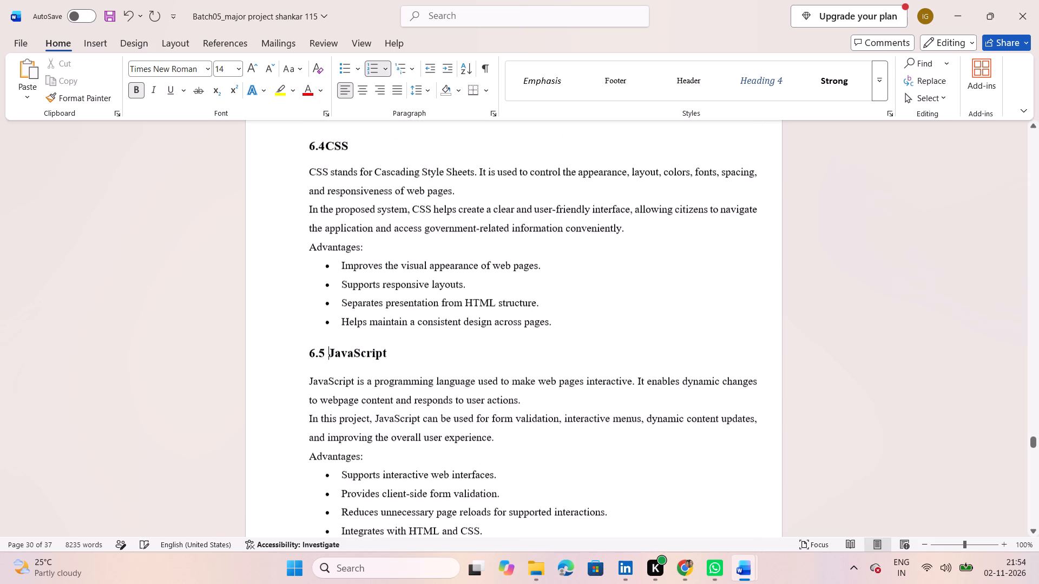
scroll(326, 216, up, 1)
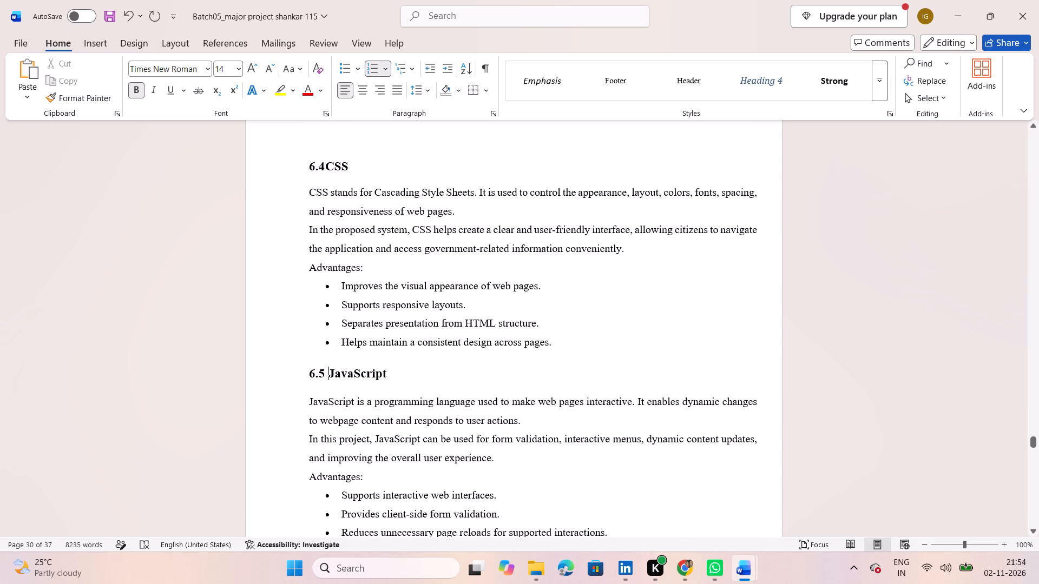
click(327, 172)
key(space)
Set the entire "6.6 MySQL Database" heading to font size 14.
scroll(327, 172, down, 1)
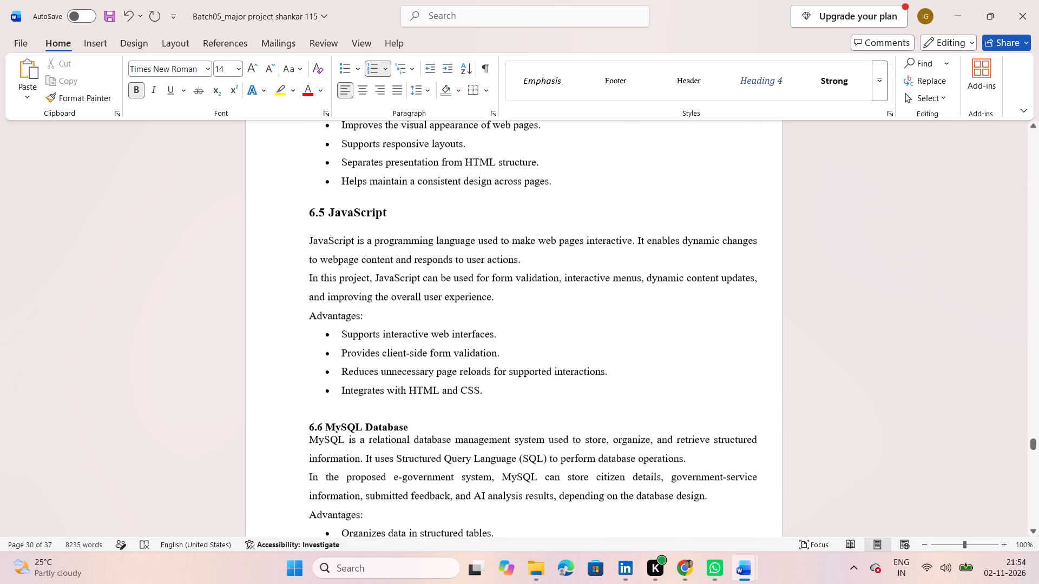
drag(415, 428, 399, 427)
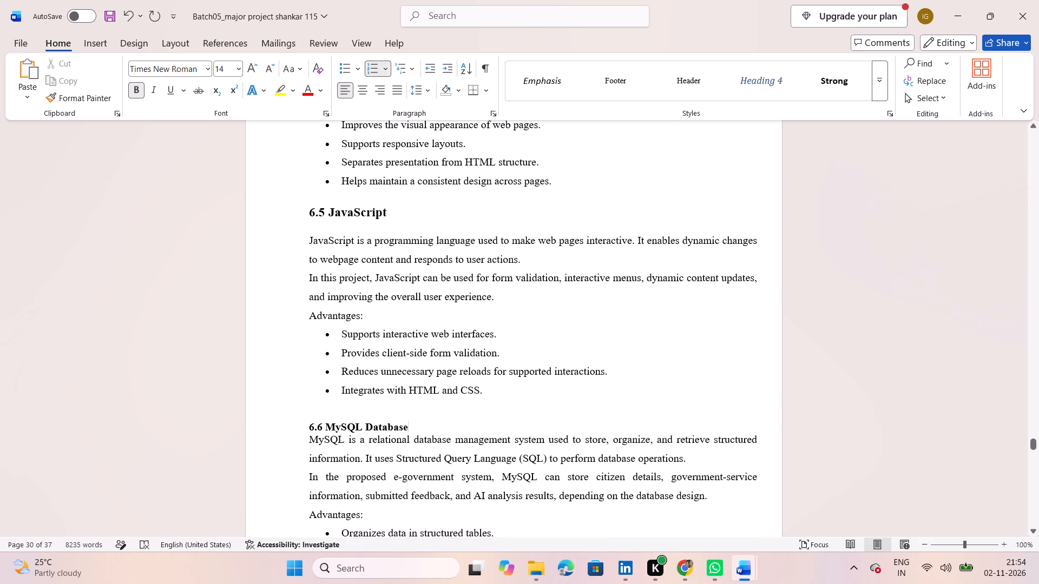
drag(399, 427, 304, 424)
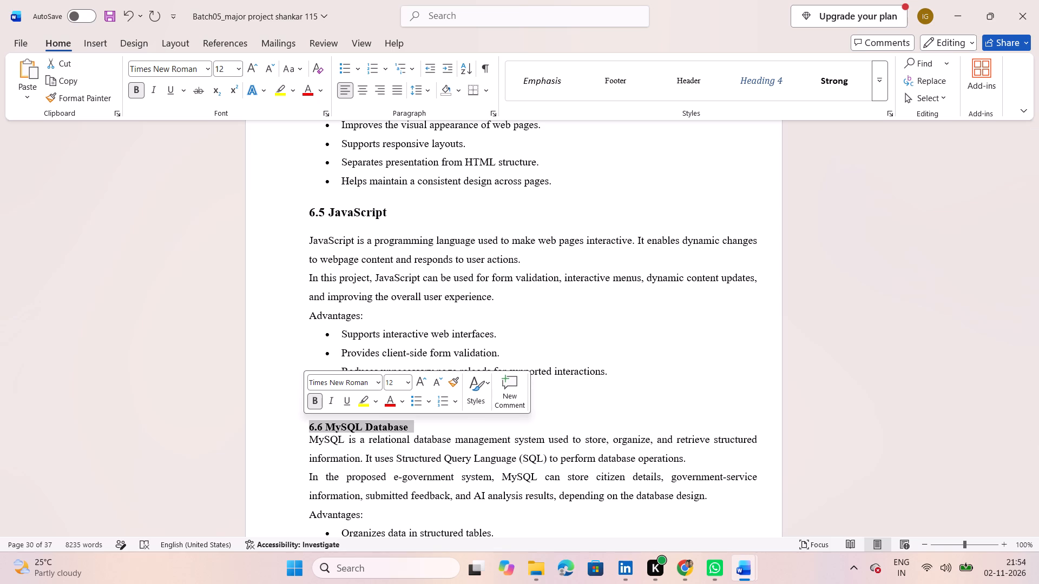
click(396, 386)
text(14)
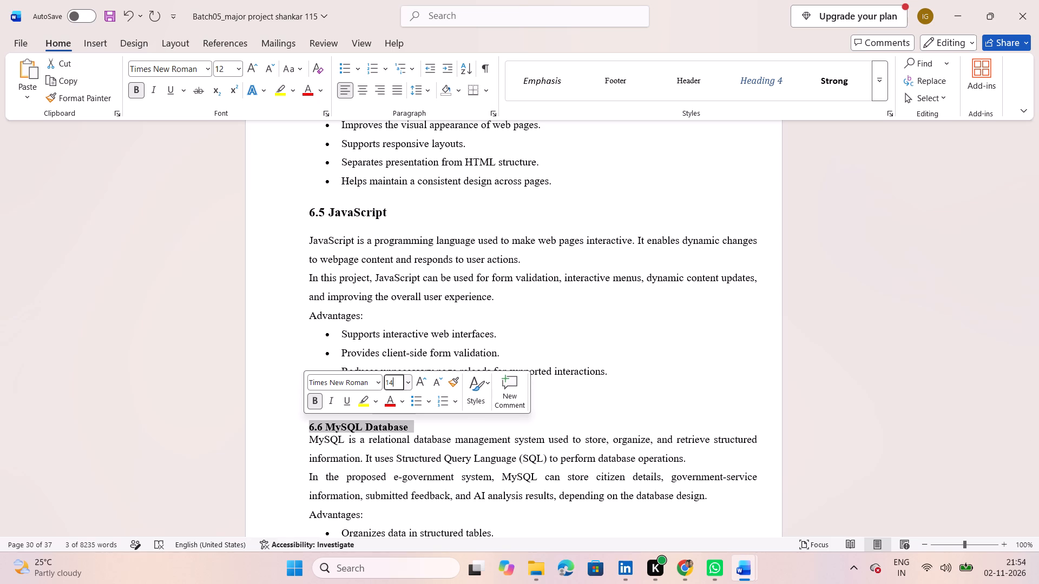
key(Return)
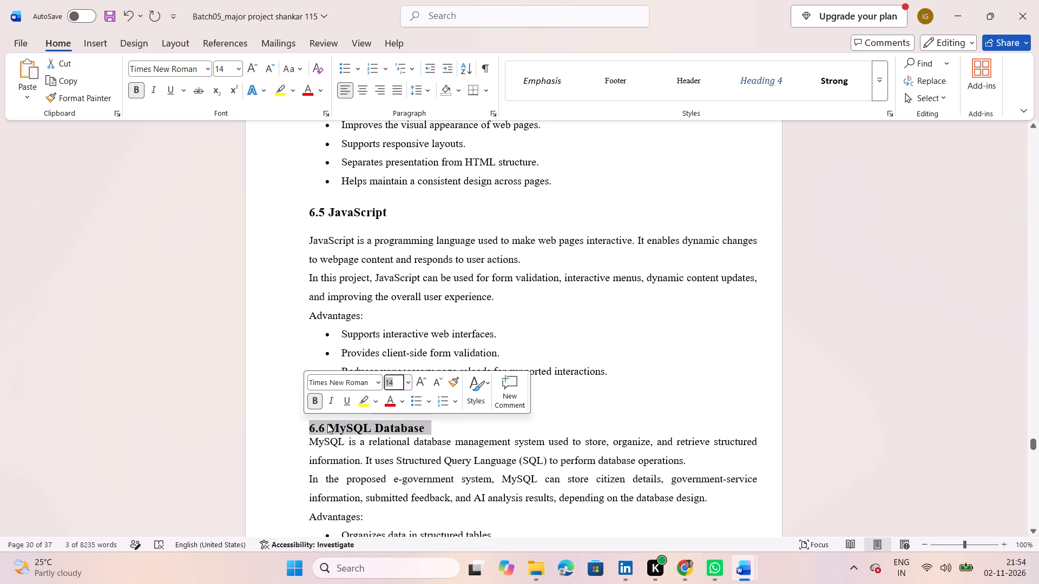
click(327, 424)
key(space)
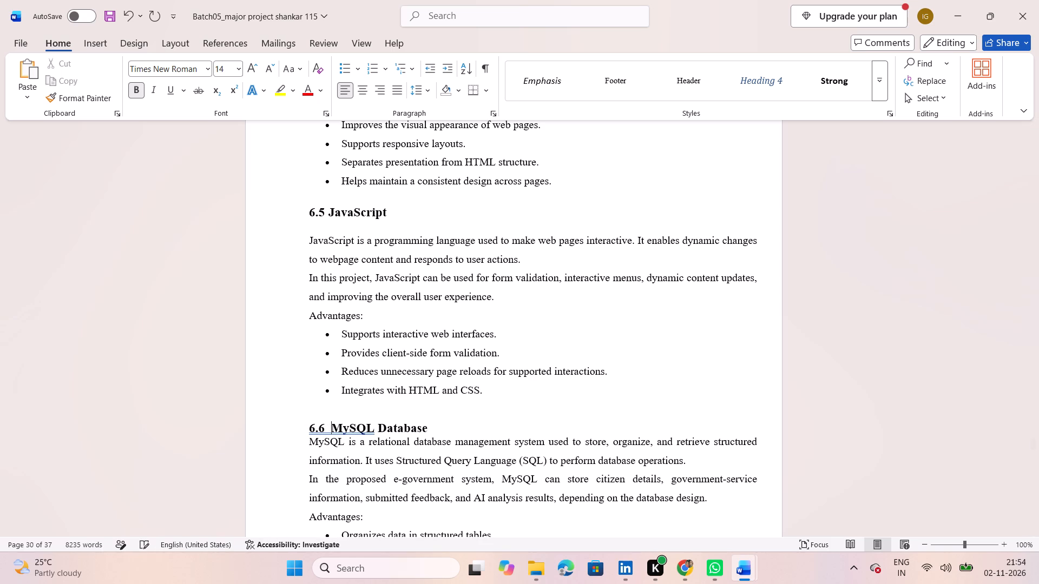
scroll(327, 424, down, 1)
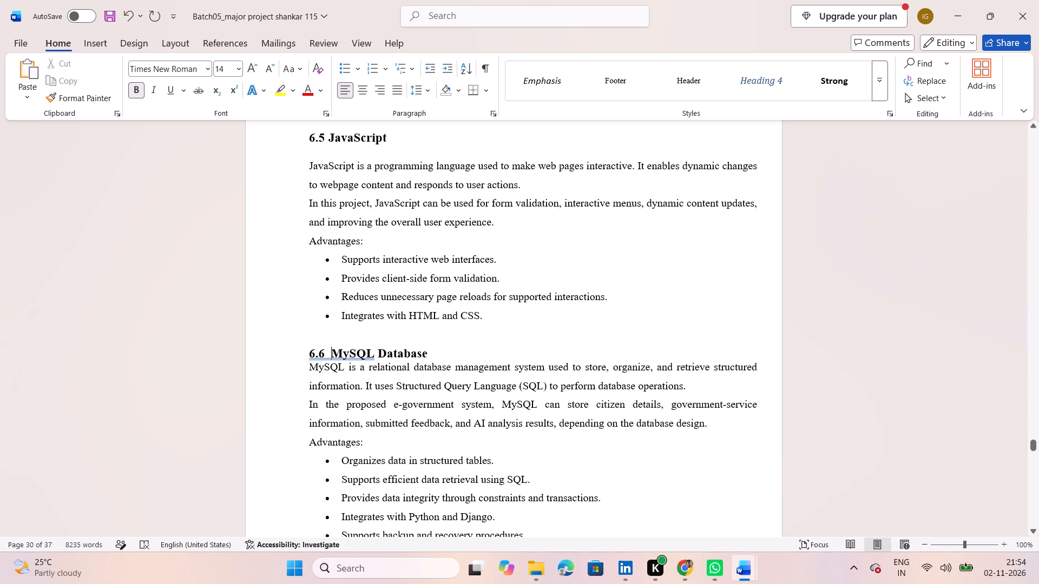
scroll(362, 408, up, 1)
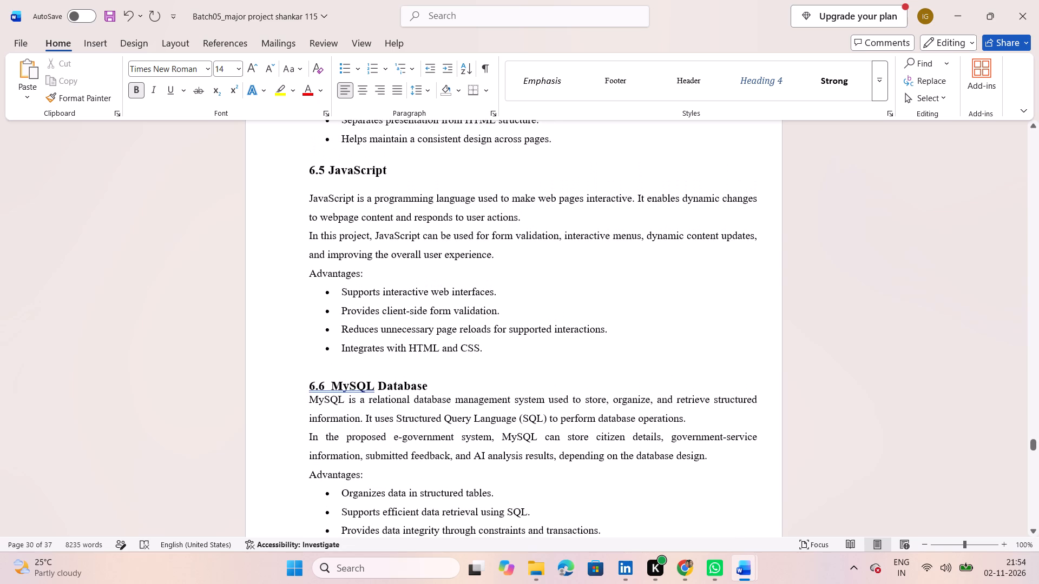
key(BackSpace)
Set the entire "6.7 Artificial Intelligence and Machine Learning Libraries" heading to font size 14.
scroll(362, 408, down, 1)
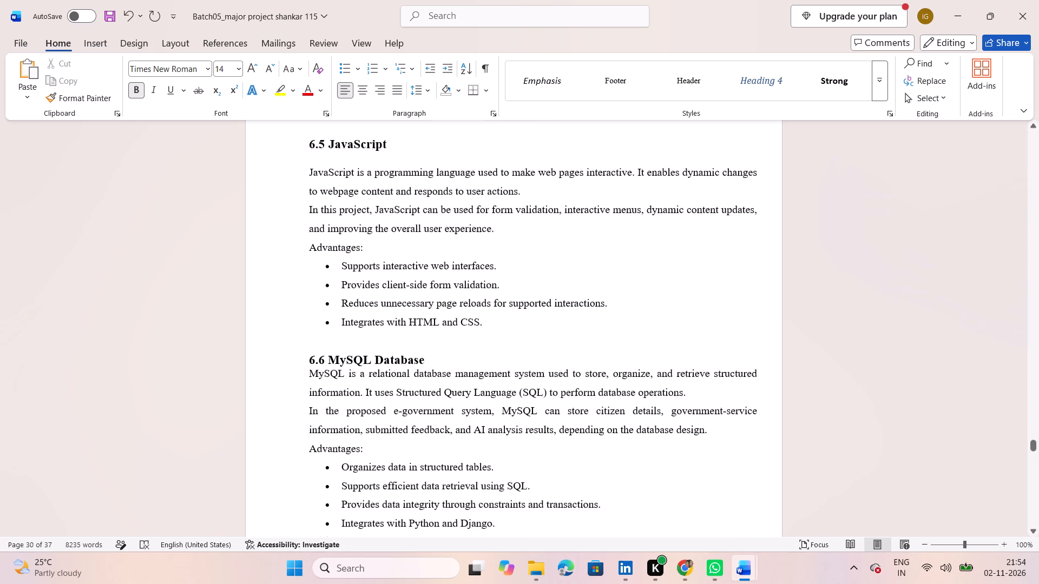
scroll(362, 408, down, 2)
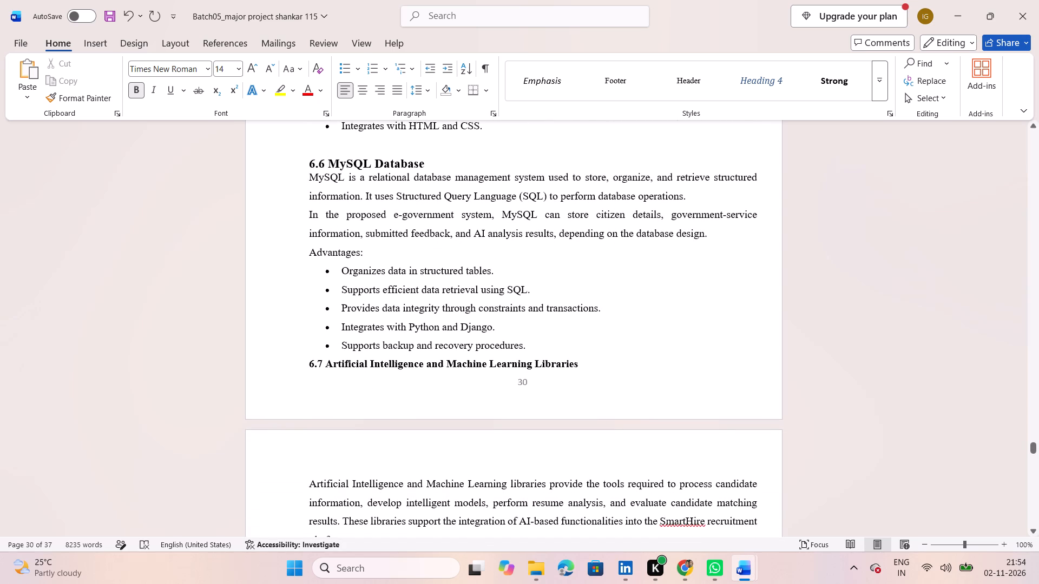
drag(583, 363, 309, 369)
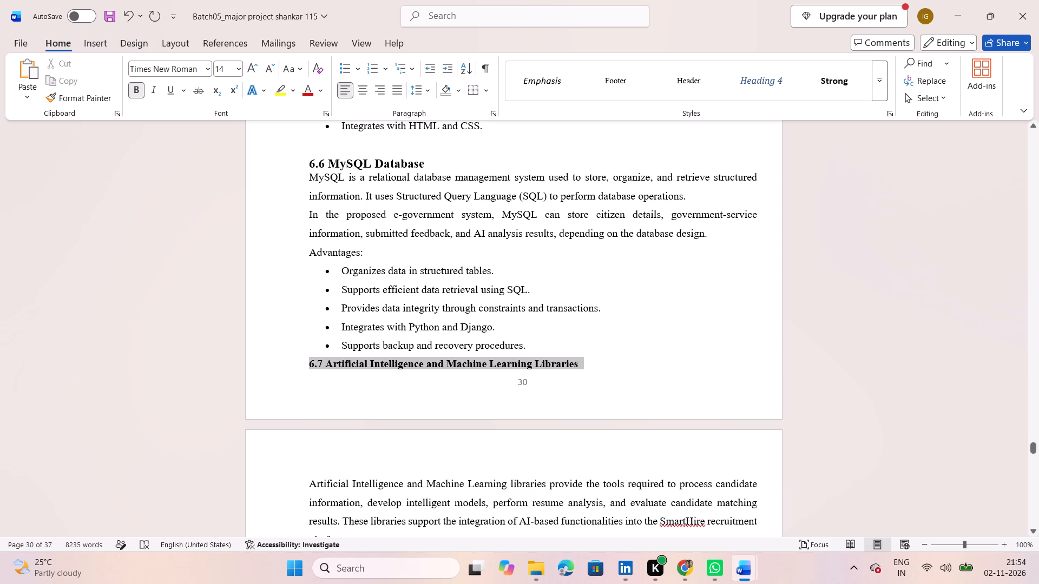
drag(309, 369, 306, 368)
click(397, 324)
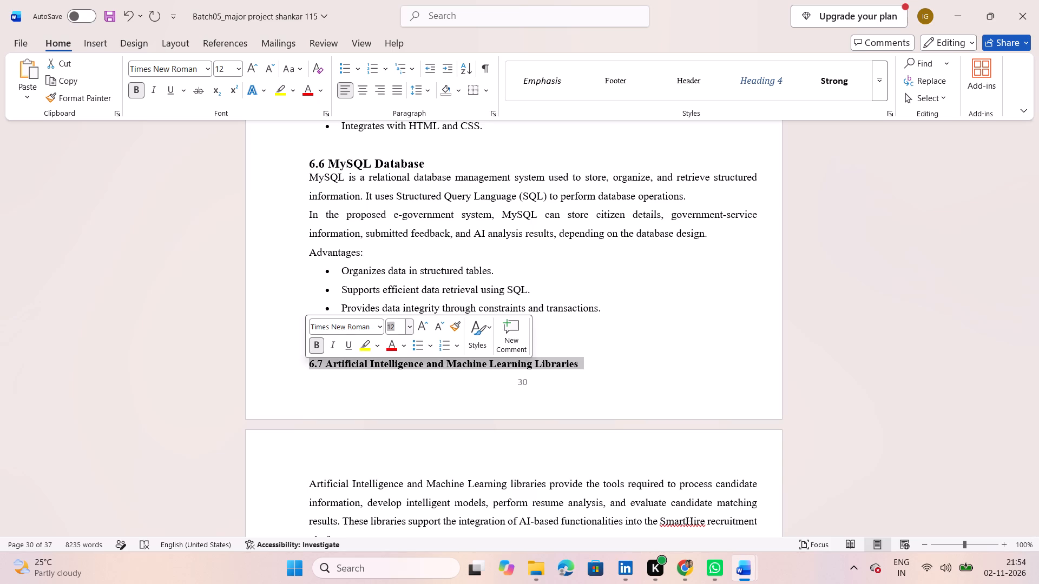
text(14)
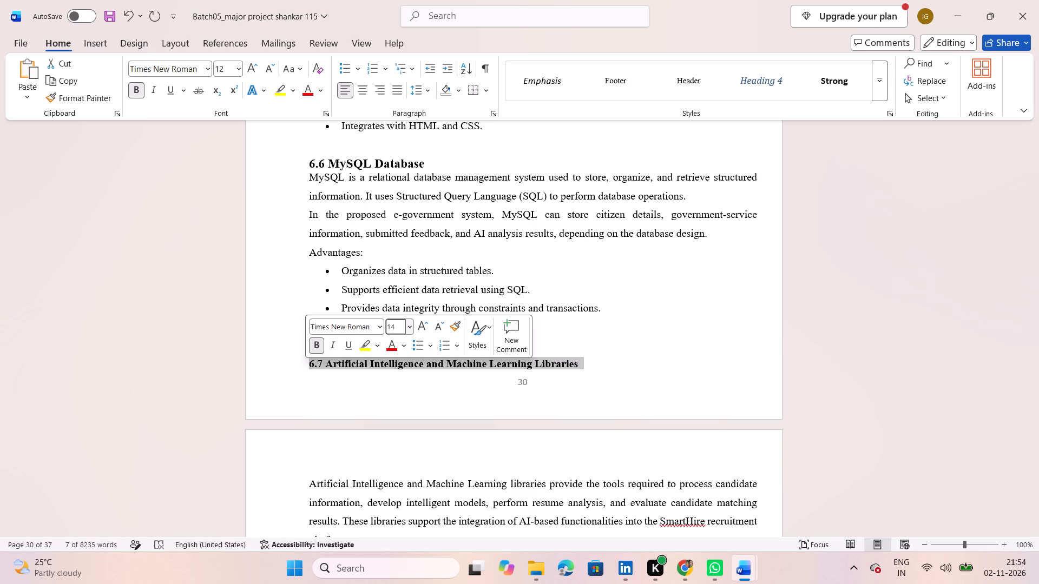
key(Return)
click(582, 340)
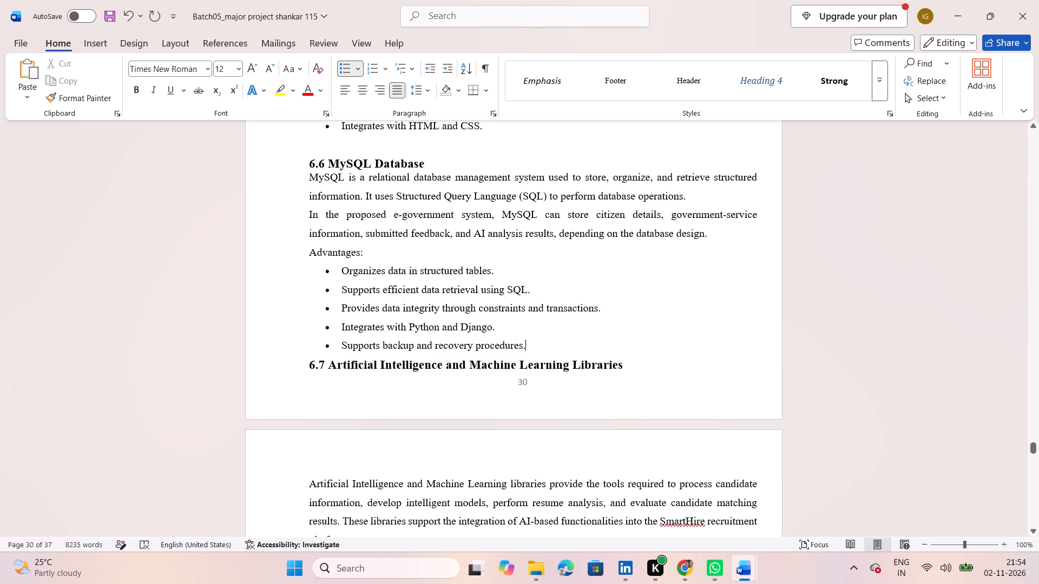
Set the entire "6.8 Development Environment" heading to font size 14.
scroll(582, 340, down, 3)
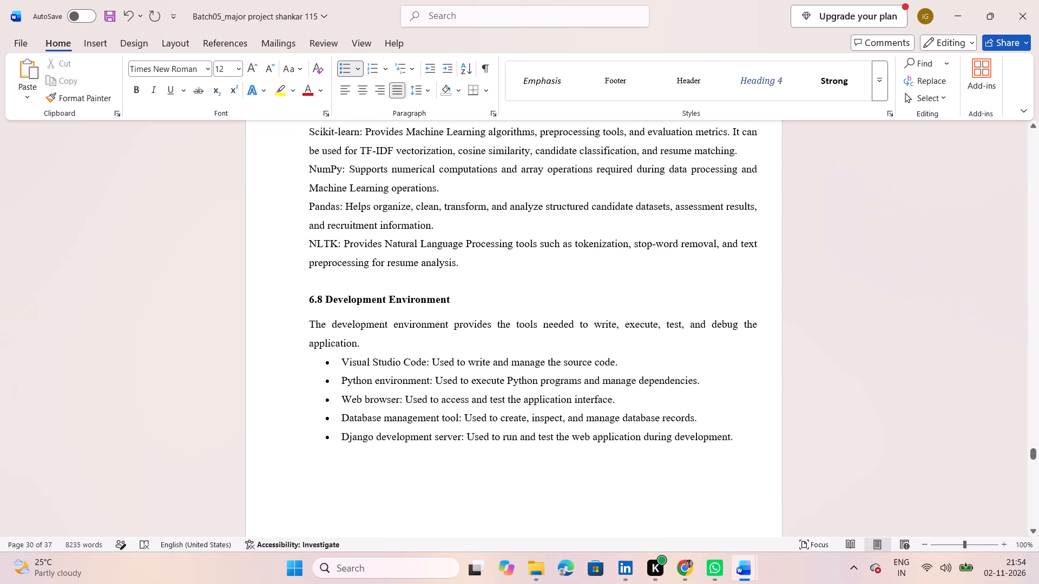
drag(468, 301, 299, 293)
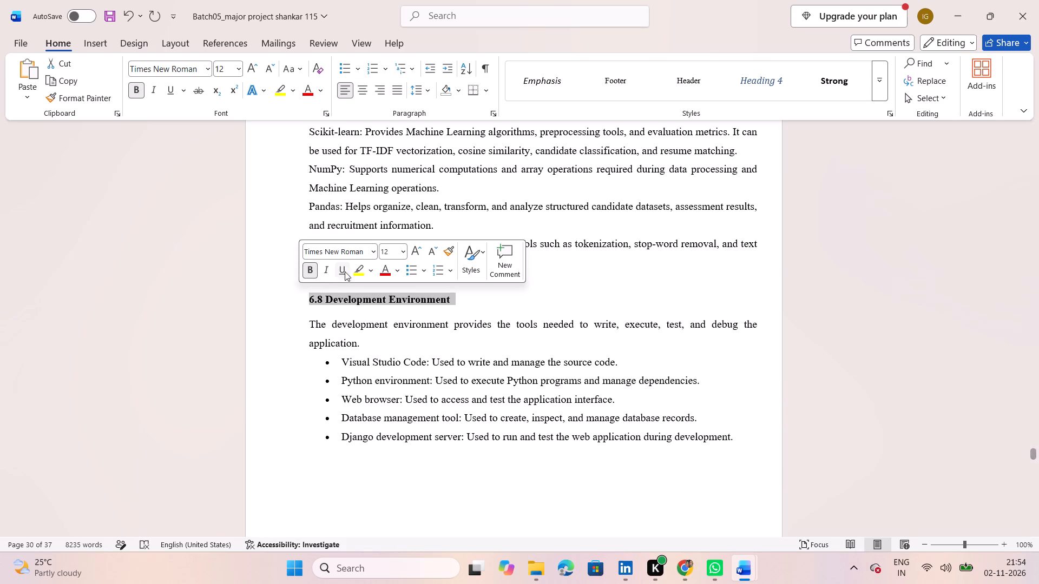
click(387, 253)
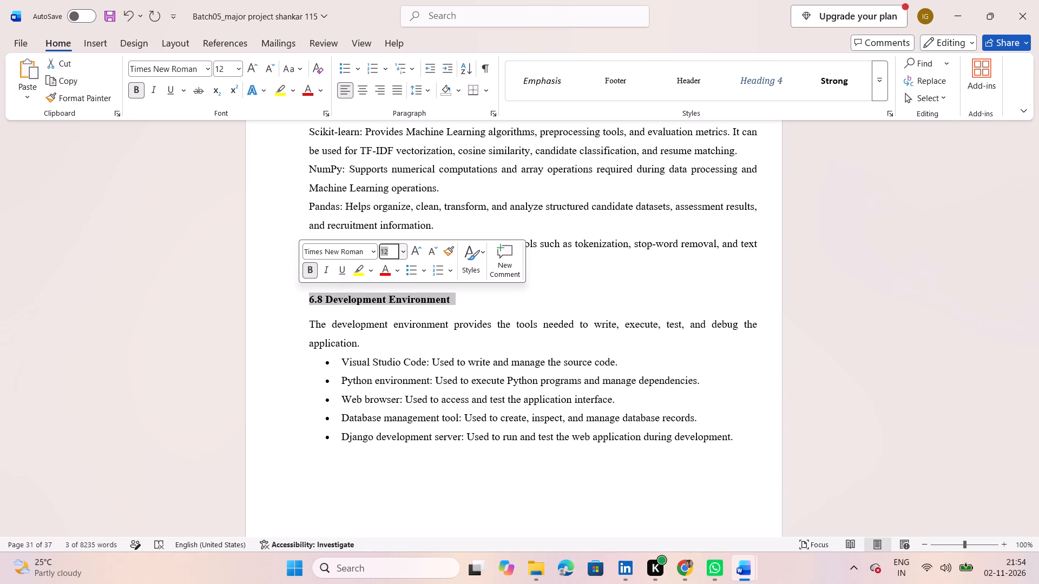
key(1)
key(4)
key(Return)
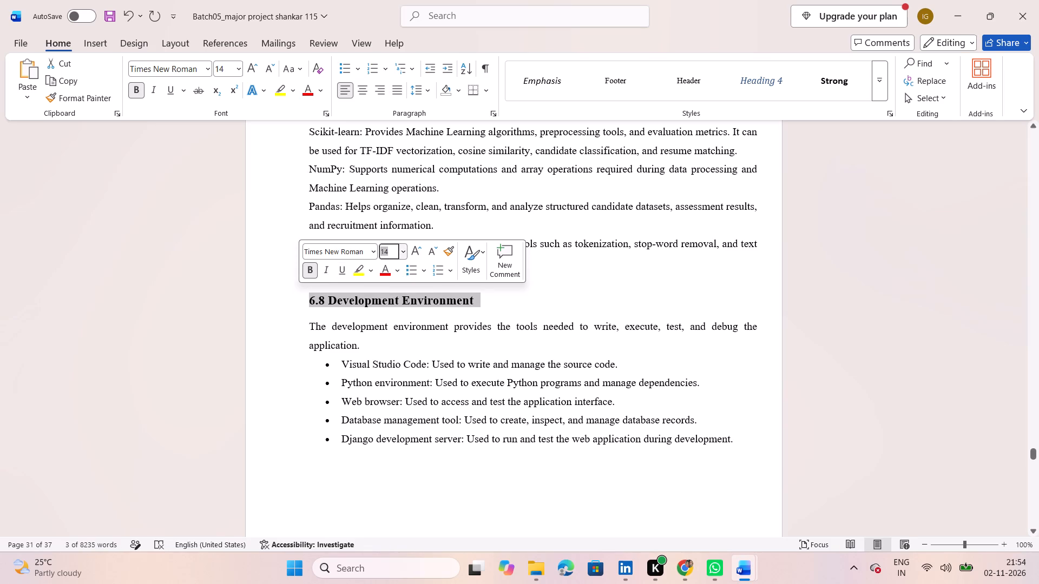
click(514, 316)
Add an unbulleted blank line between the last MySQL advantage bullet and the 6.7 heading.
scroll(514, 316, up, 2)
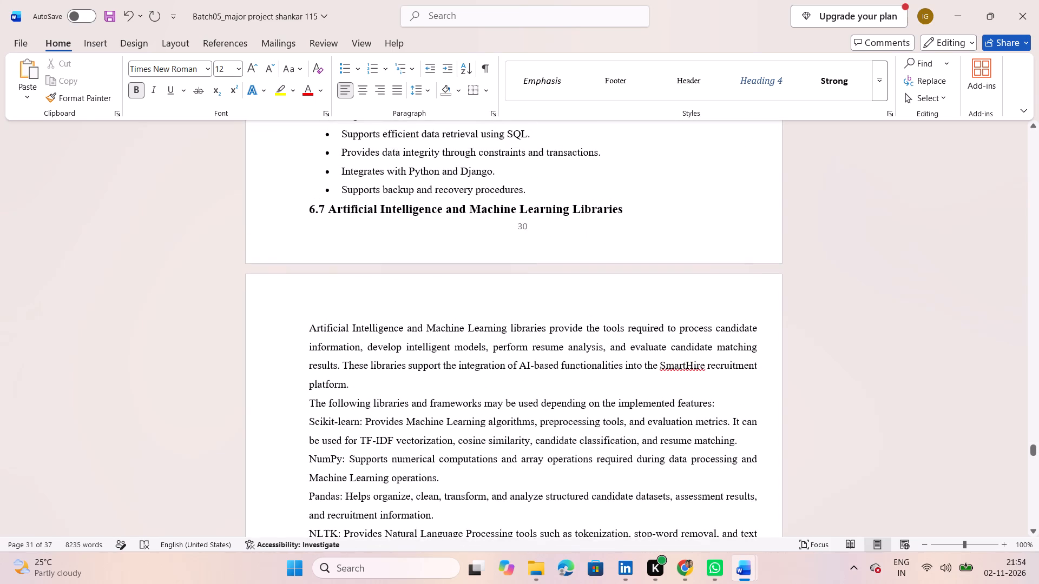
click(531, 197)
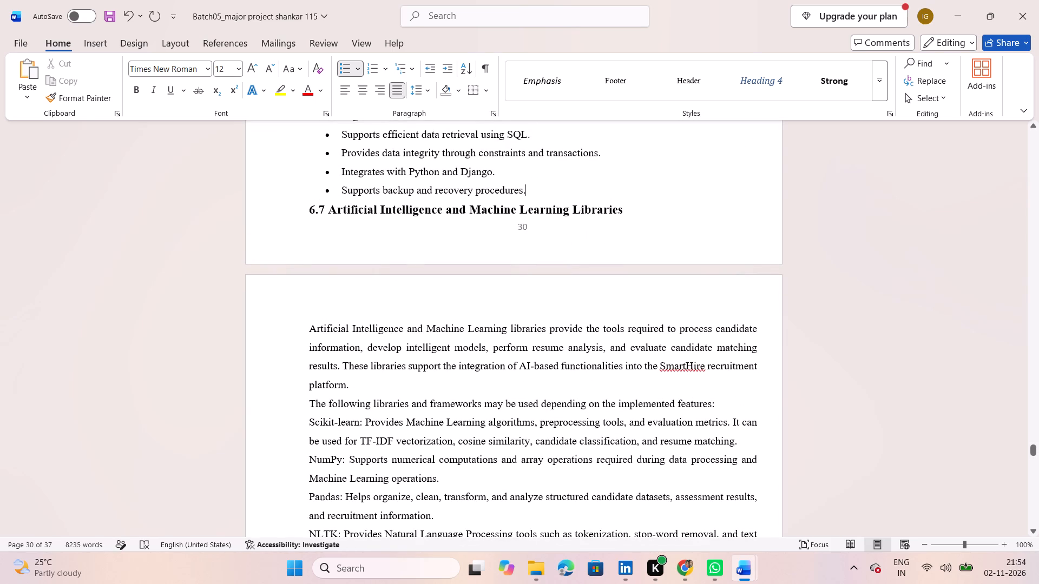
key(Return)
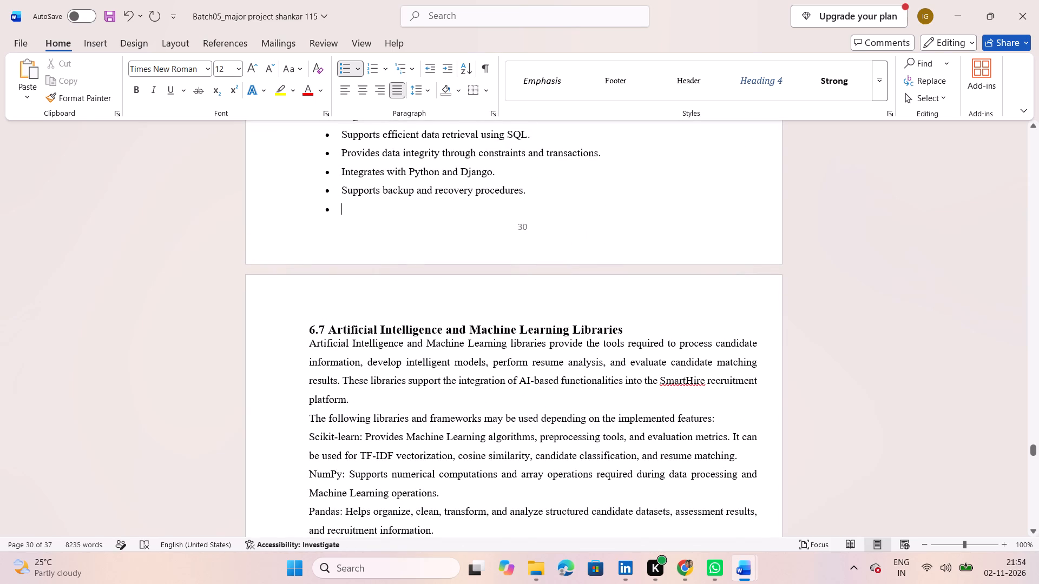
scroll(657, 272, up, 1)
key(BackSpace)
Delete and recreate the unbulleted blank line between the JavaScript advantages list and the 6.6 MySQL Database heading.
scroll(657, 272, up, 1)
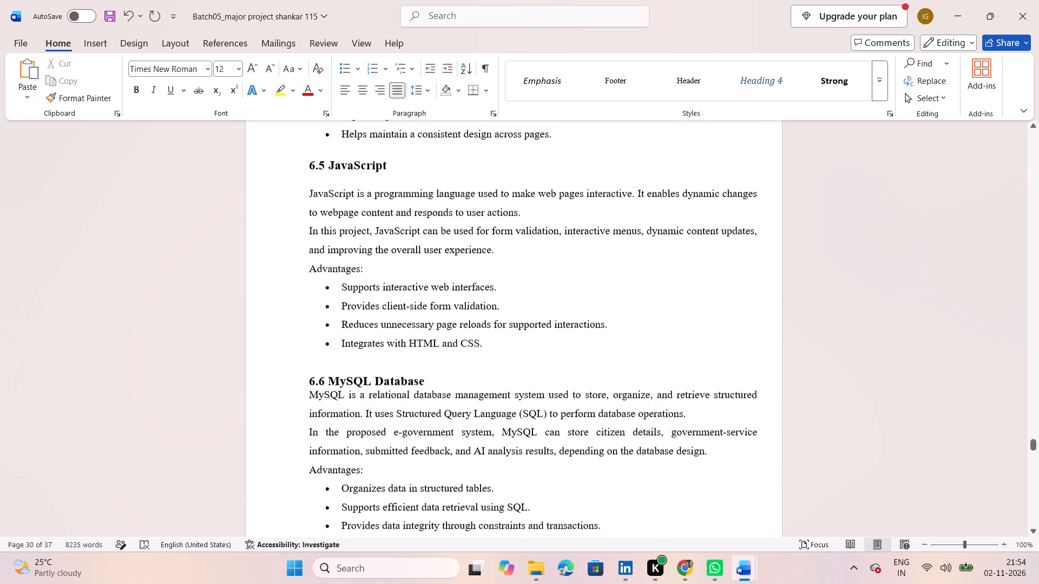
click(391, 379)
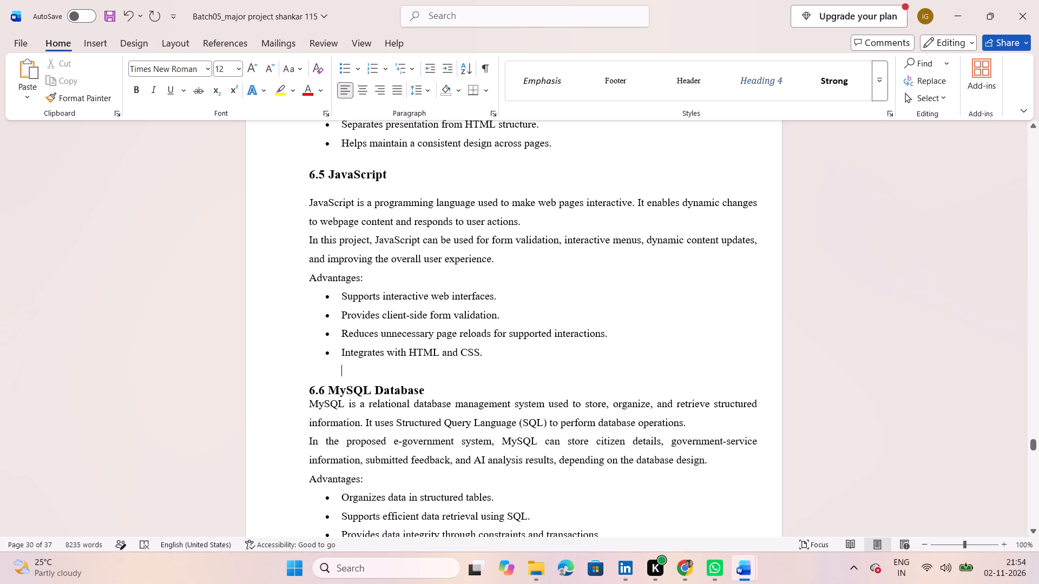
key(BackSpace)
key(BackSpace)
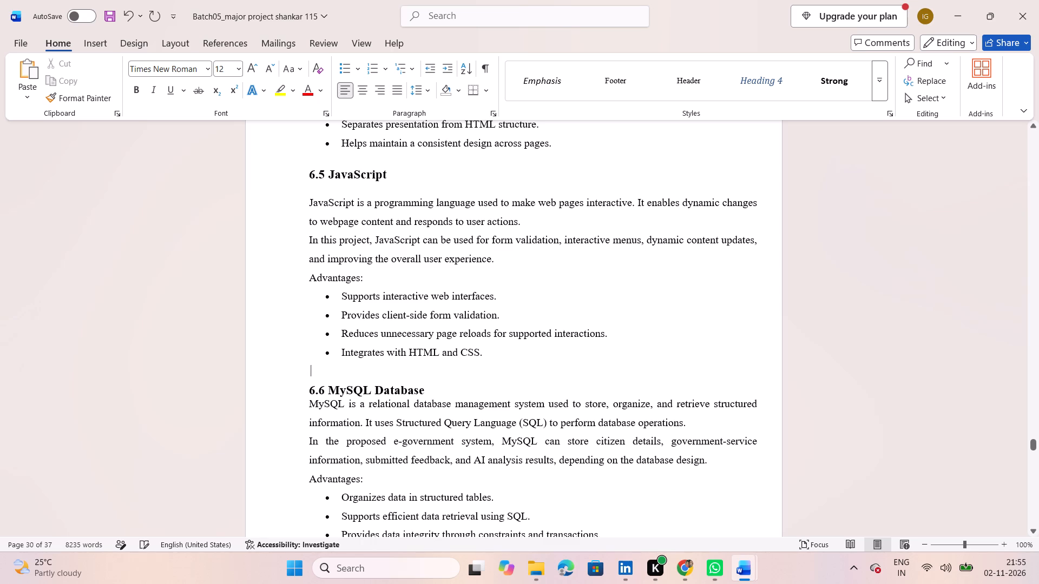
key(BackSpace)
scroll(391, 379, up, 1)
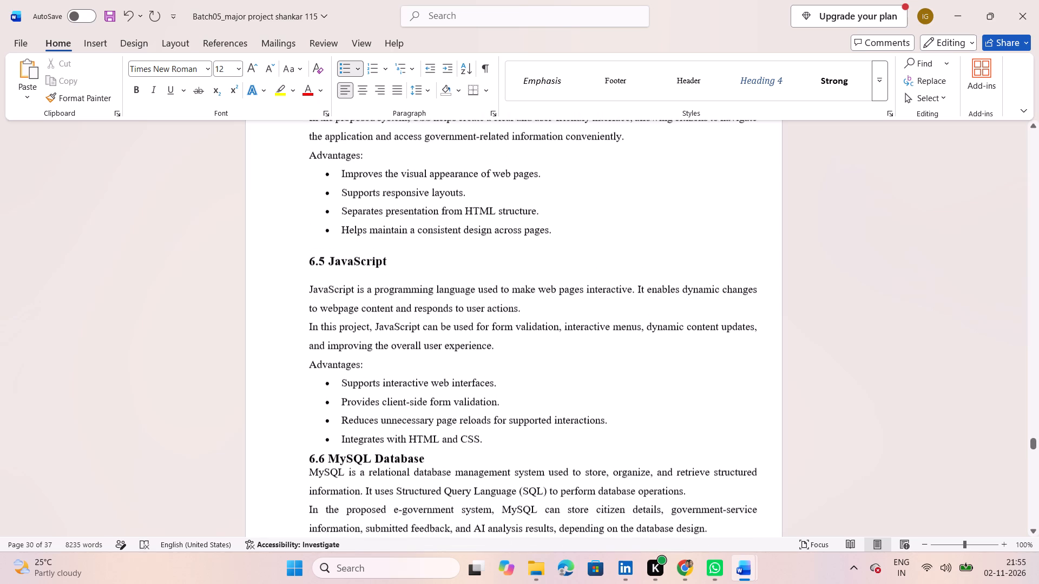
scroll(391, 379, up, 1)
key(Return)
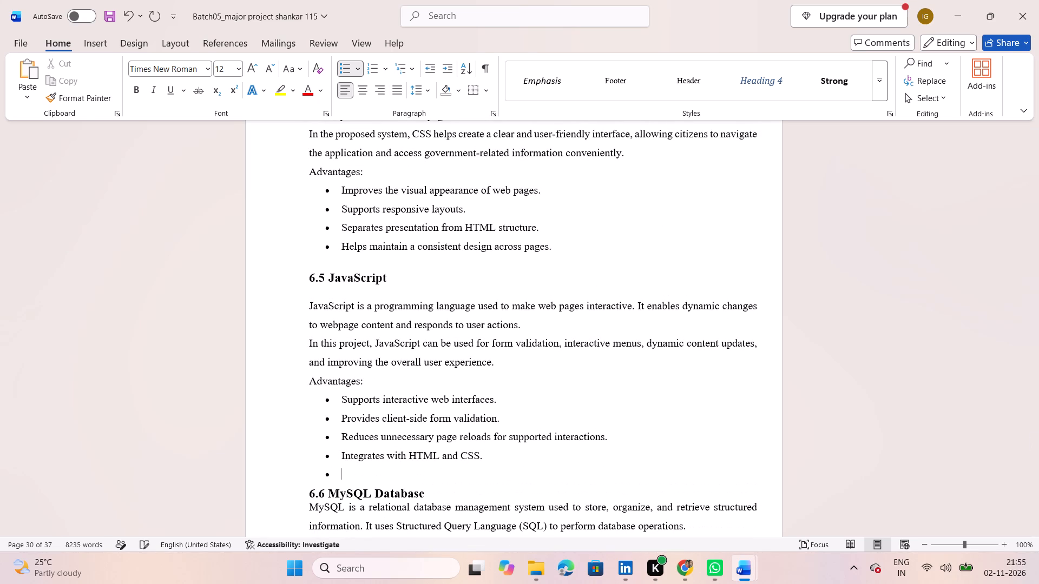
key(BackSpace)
Add an unnumbered blank line between the 6.6 MySQL Database heading and its first paragraph.
click(441, 495)
key(Return)
key(BackSpace)
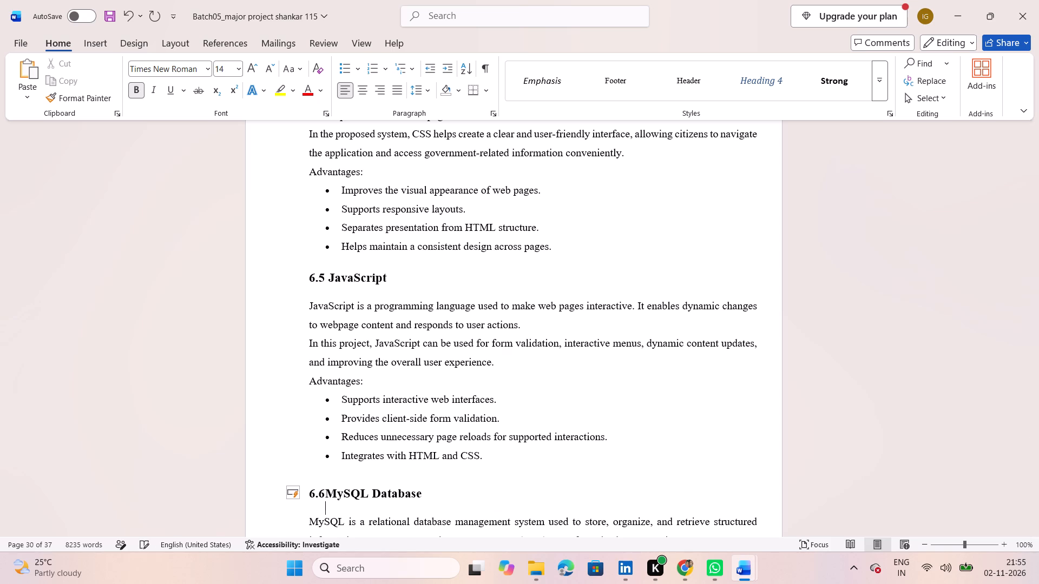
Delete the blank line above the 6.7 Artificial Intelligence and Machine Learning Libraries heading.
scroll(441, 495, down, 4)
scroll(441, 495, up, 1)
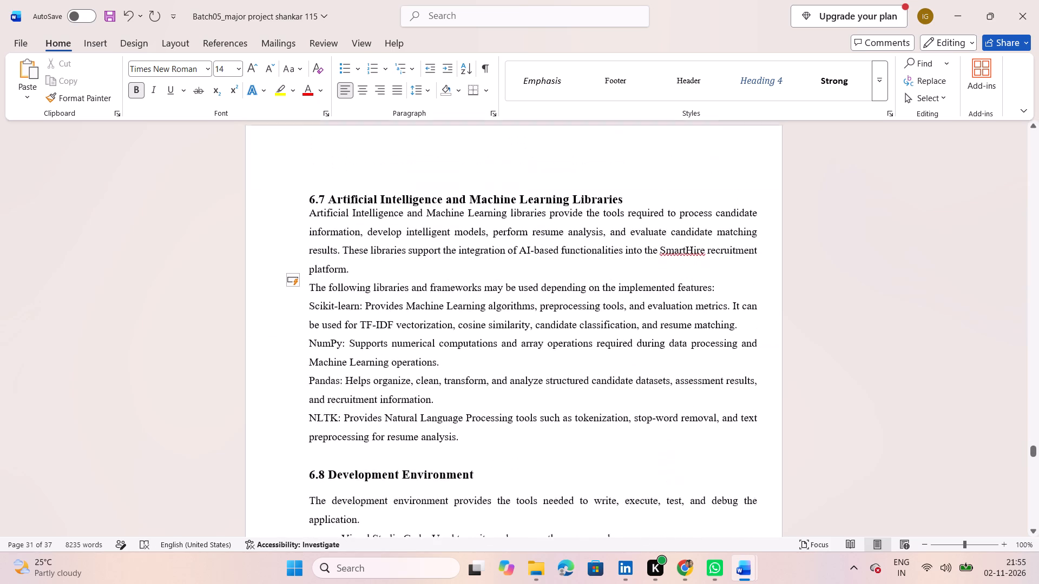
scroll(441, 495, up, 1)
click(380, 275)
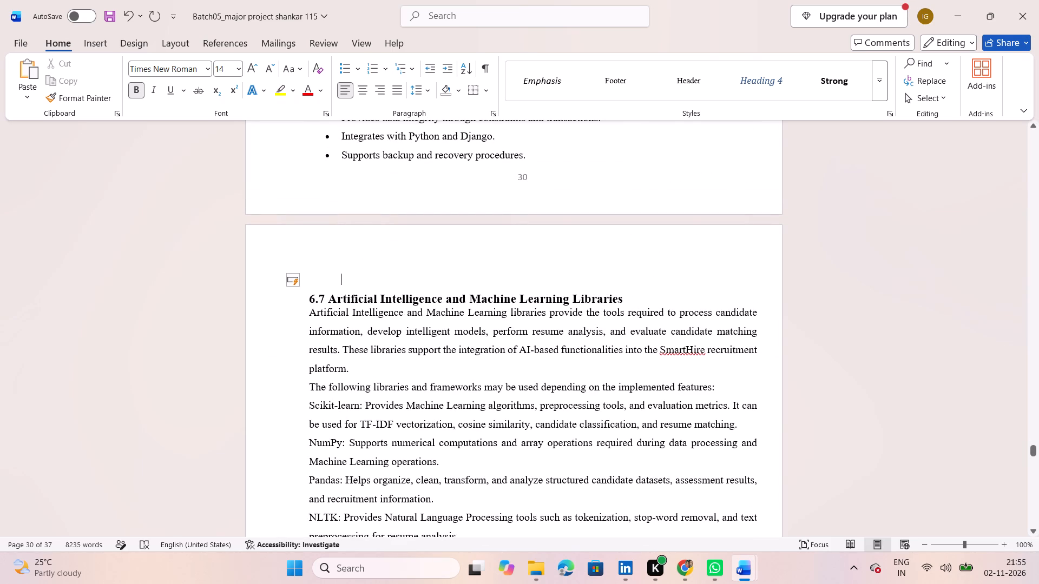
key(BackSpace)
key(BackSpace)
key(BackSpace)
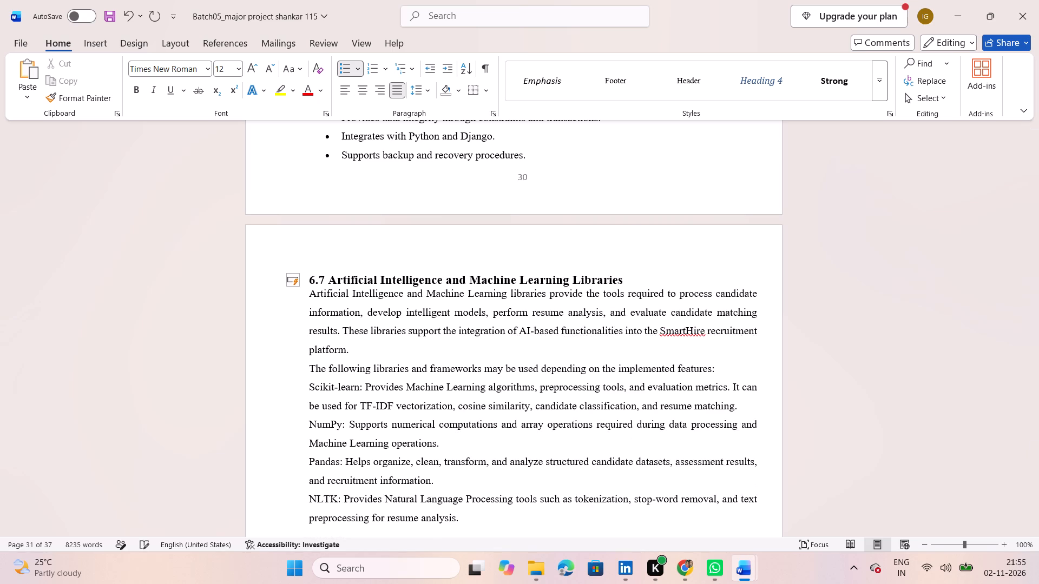
Add an unnumbered blank line between the 6.7 Artificial Intelligence and Machine Learning Libraries heading and its first paragraph.
scroll(380, 275, up, 1)
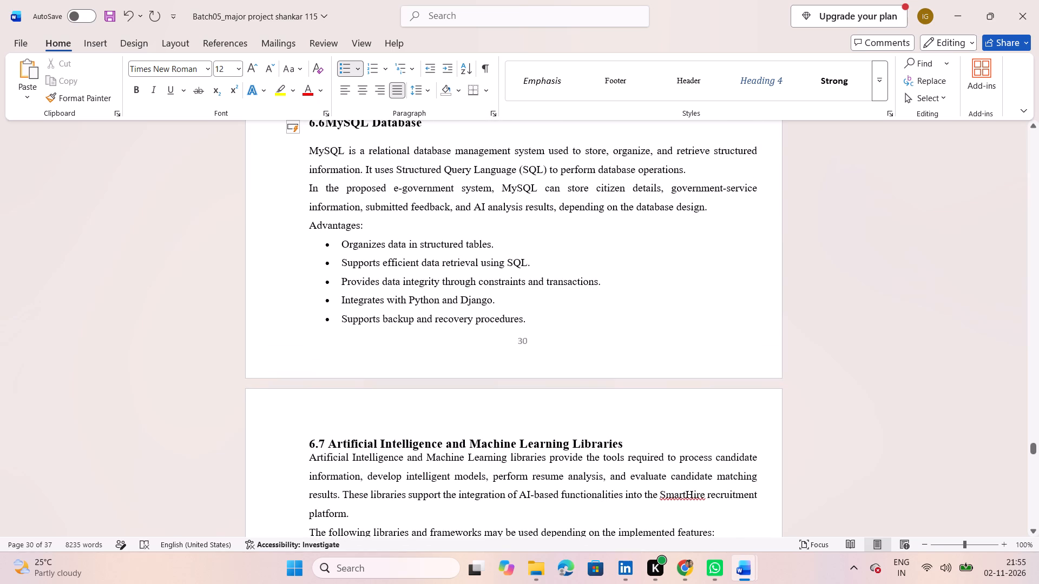
click(627, 442)
key(Return)
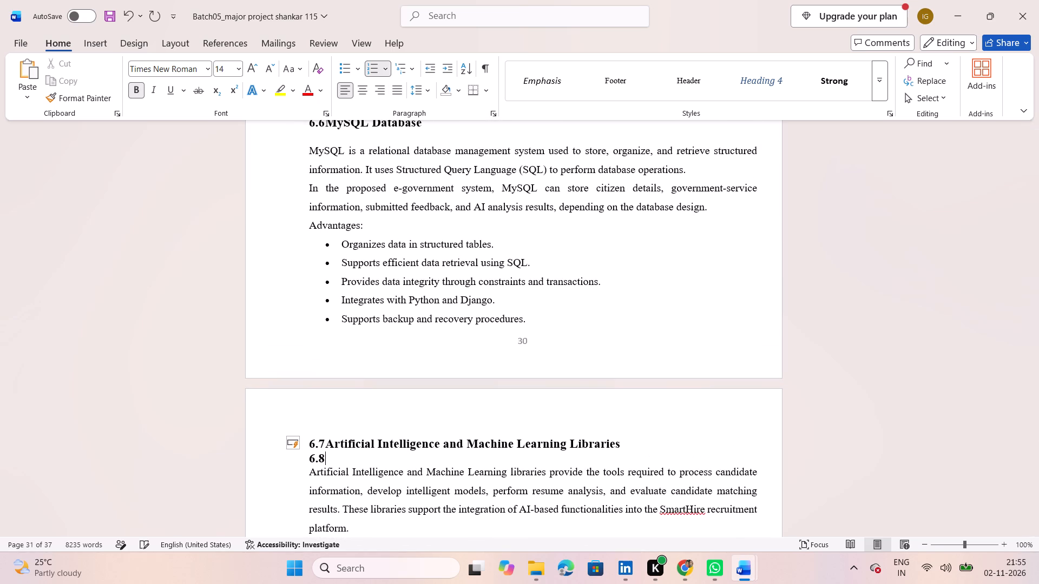
key(BackSpace)
scroll(627, 442, down, 2)
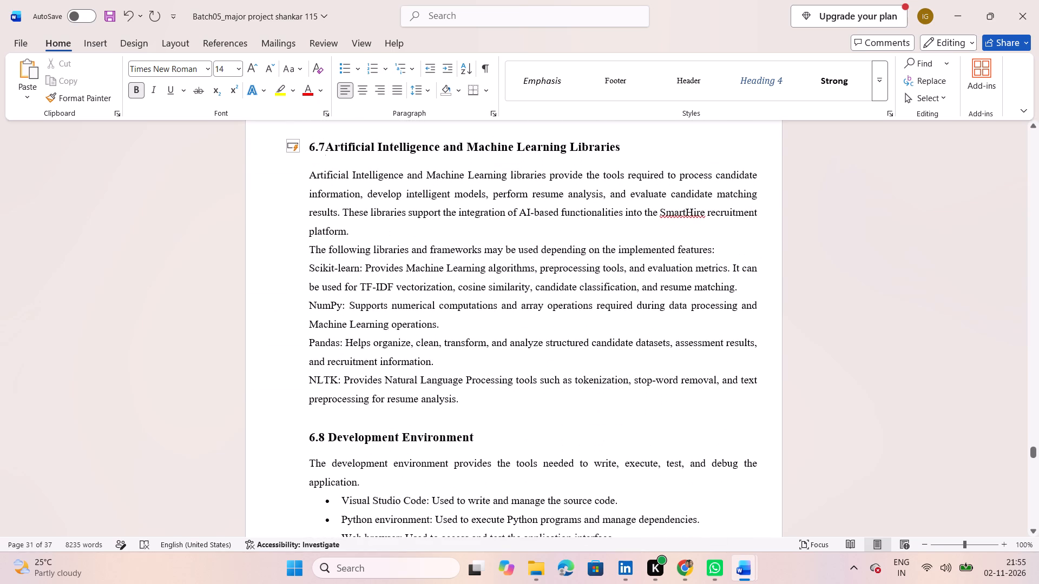
Delete the blank line between the chapter 8 FUNCTIONAL REQUIREMENTS title and the 8.1 Functional Requirements heading.
scroll(654, 512, down, 3)
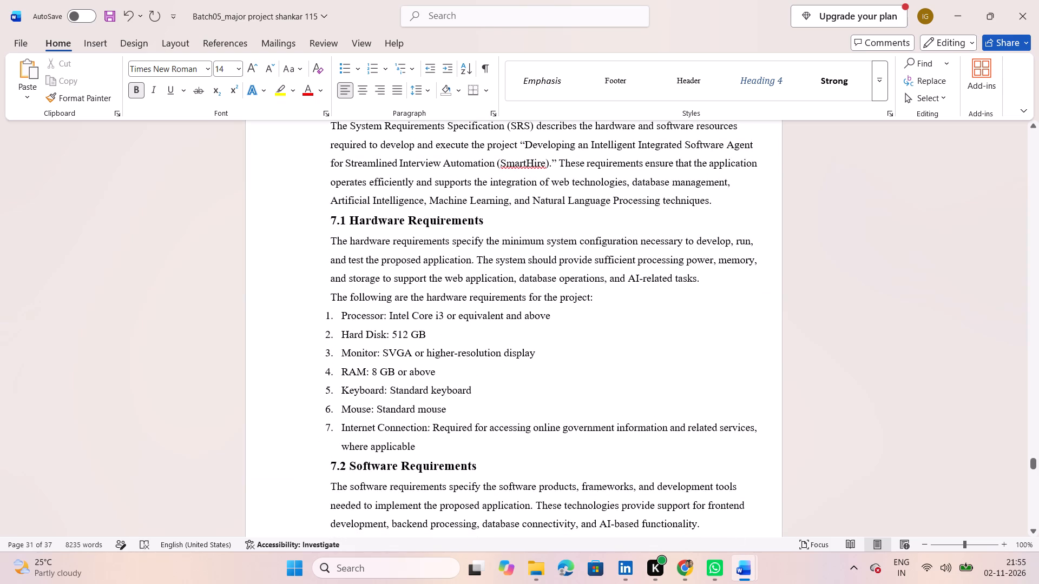
scroll(561, 416, down, 7)
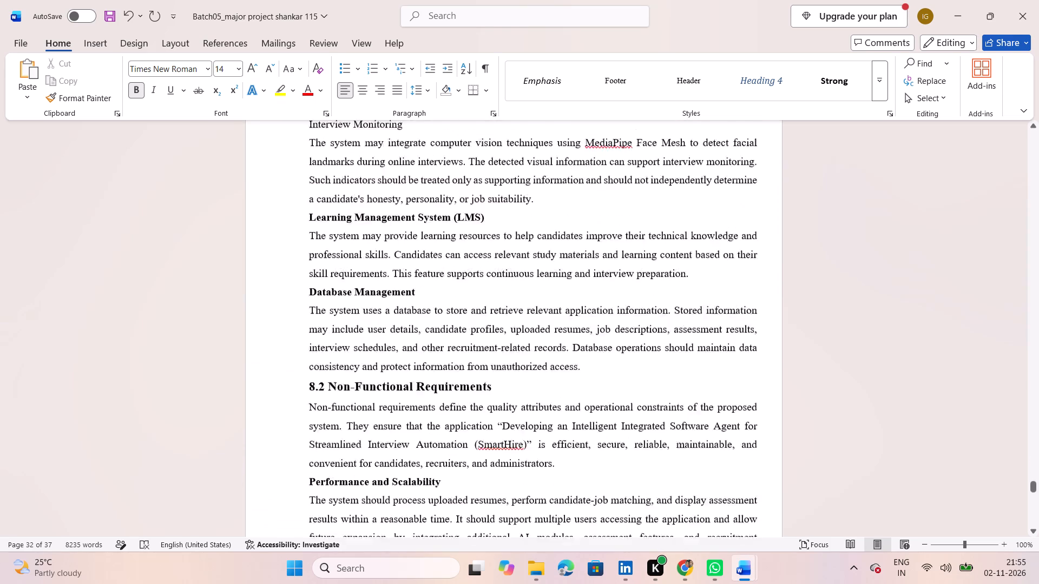
scroll(561, 416, up, 5)
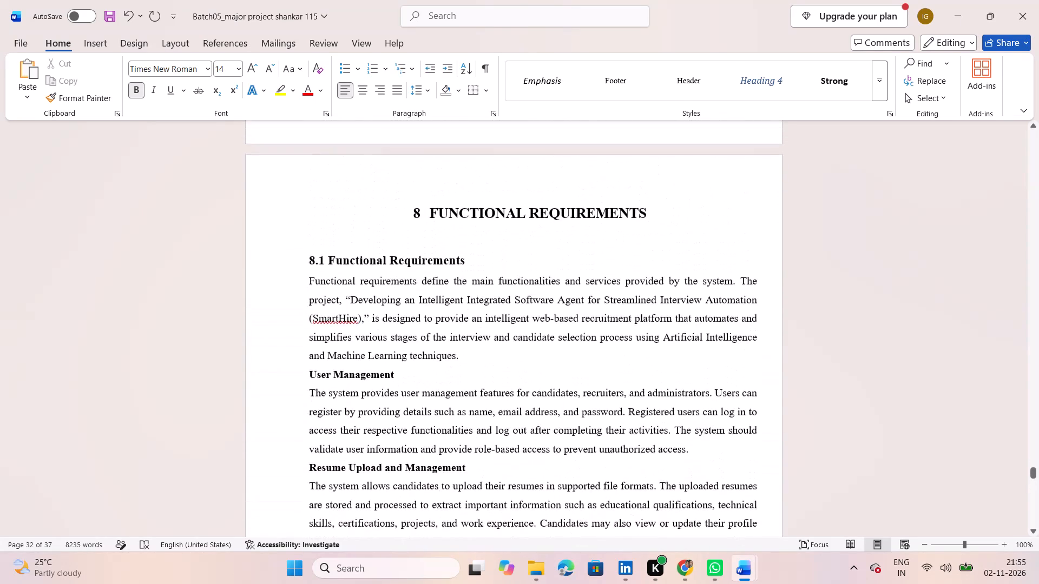
scroll(561, 416, up, 1)
click(394, 303)
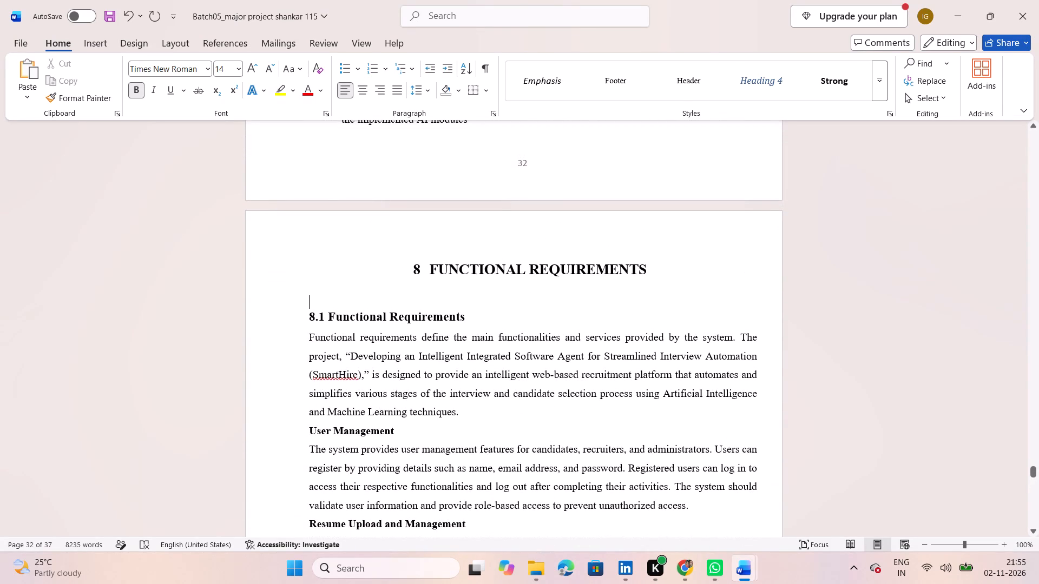
key(BackSpace)
Check the size and spacing of the subheadings in chapter 8 and back through chapters 7 and 6 to section 5.4.
scroll(394, 303, down, 3)
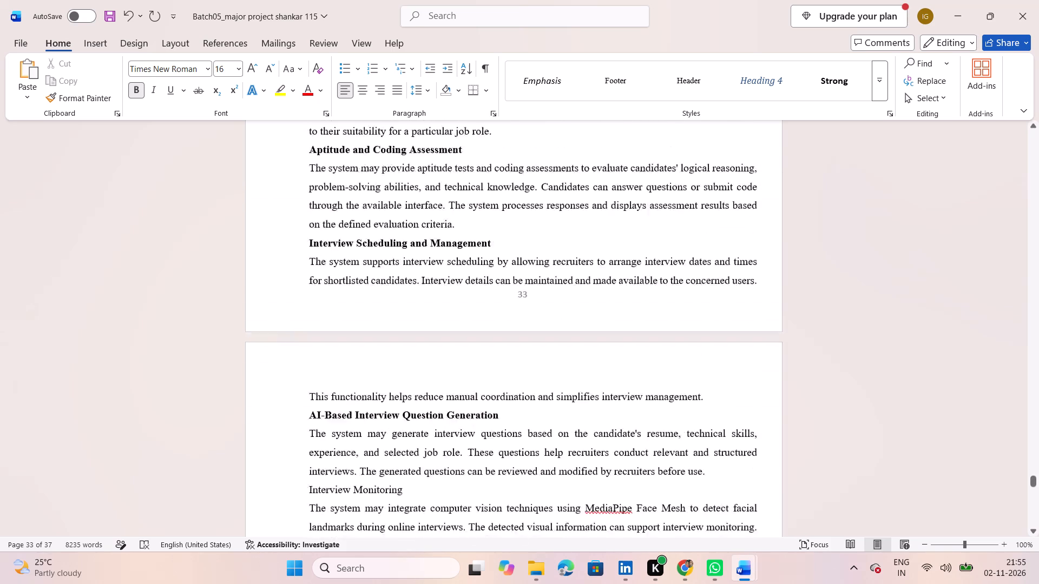
scroll(394, 303, down, 2)
scroll(394, 303, up, 8)
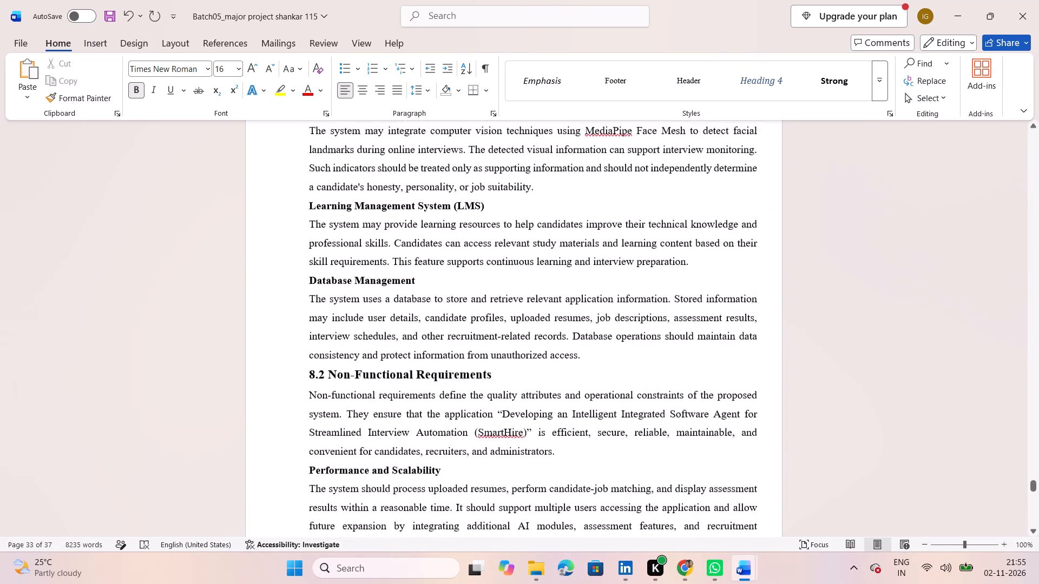
scroll(394, 303, up, 4)
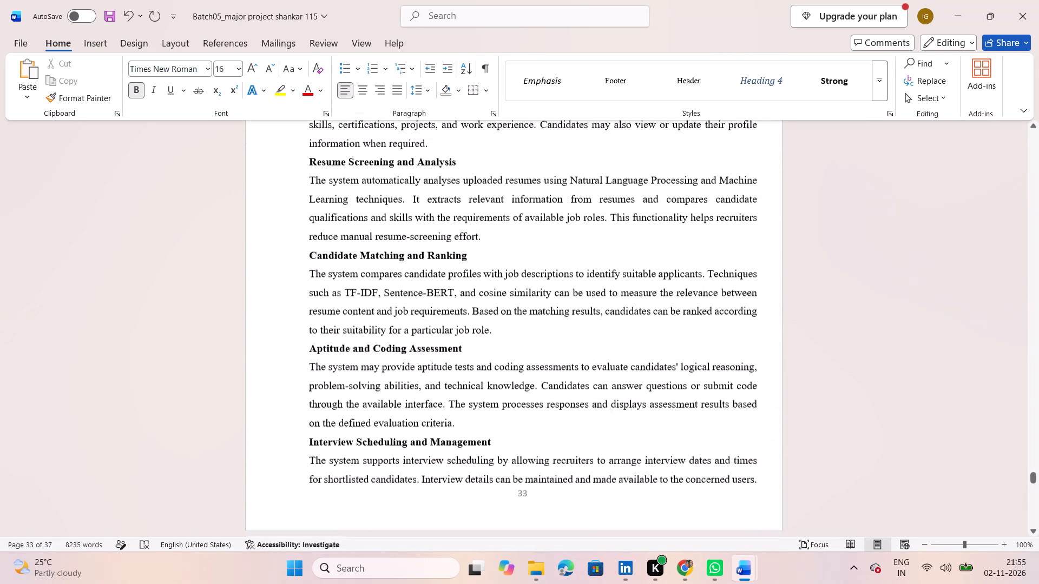
scroll(394, 303, up, 4)
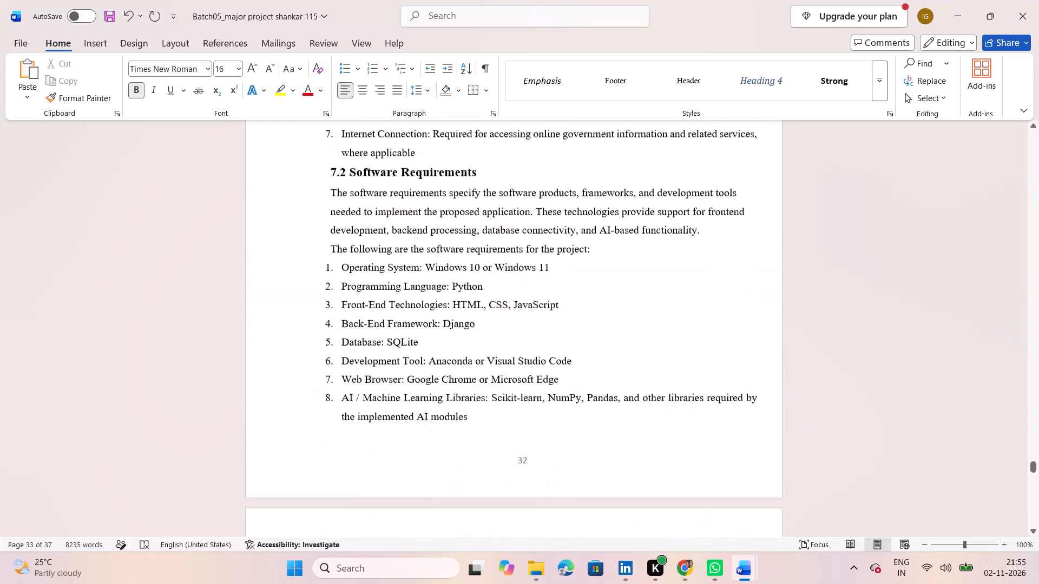
scroll(394, 303, up, 13)
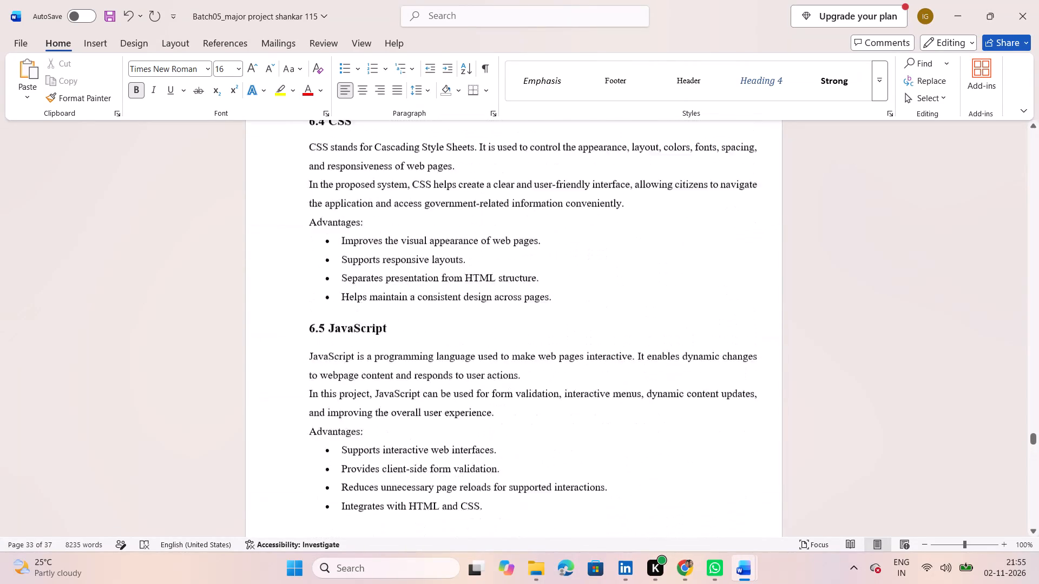
scroll(394, 303, up, 10)
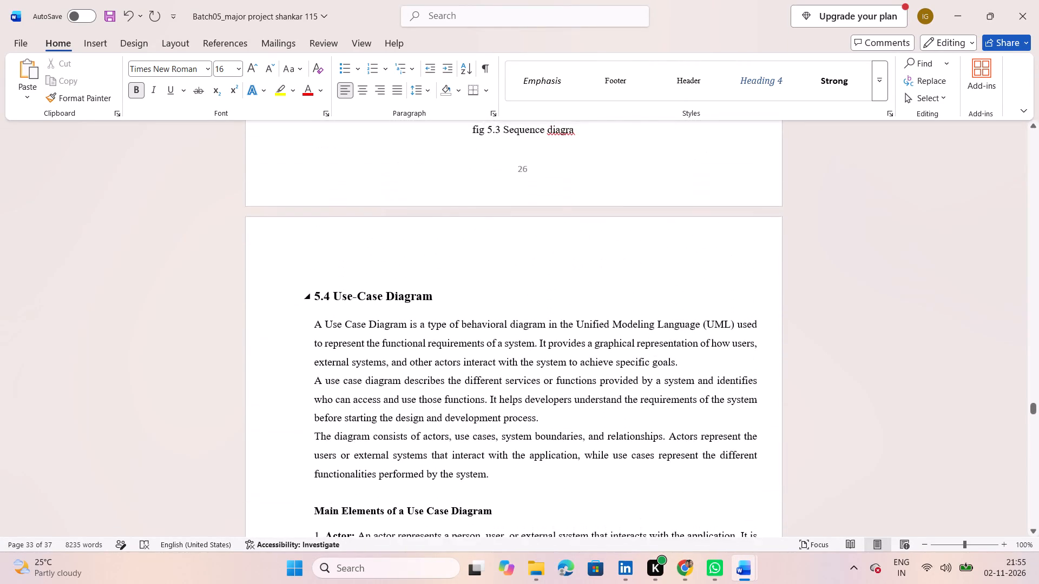
Set the font size of the "Main Elements of a Use Case Diagram" subheading in section 5.4 to 14.
scroll(394, 303, down, 1)
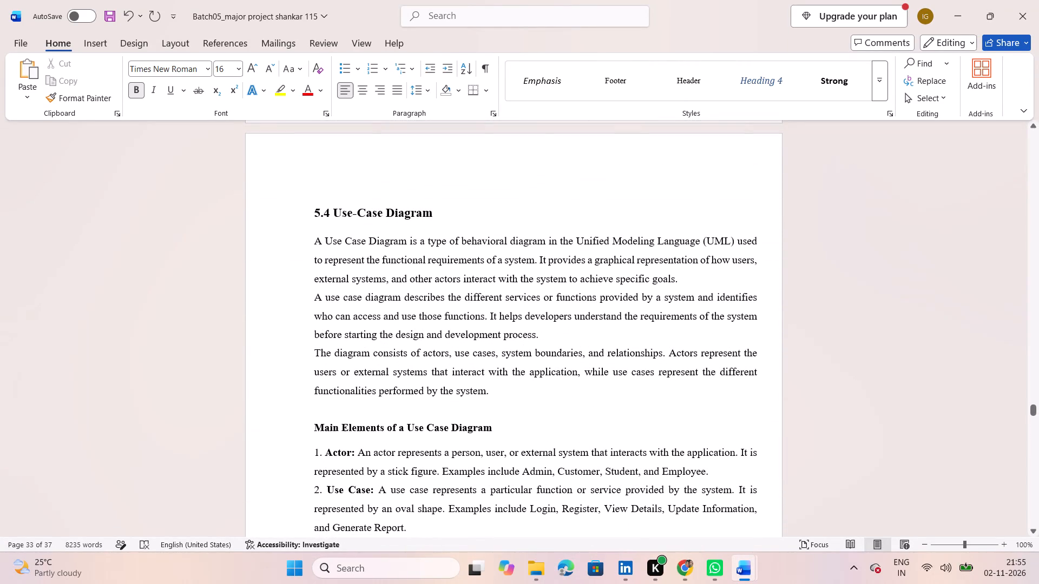
drag(496, 423, 323, 427)
click(411, 386)
text(14)
key(Return)
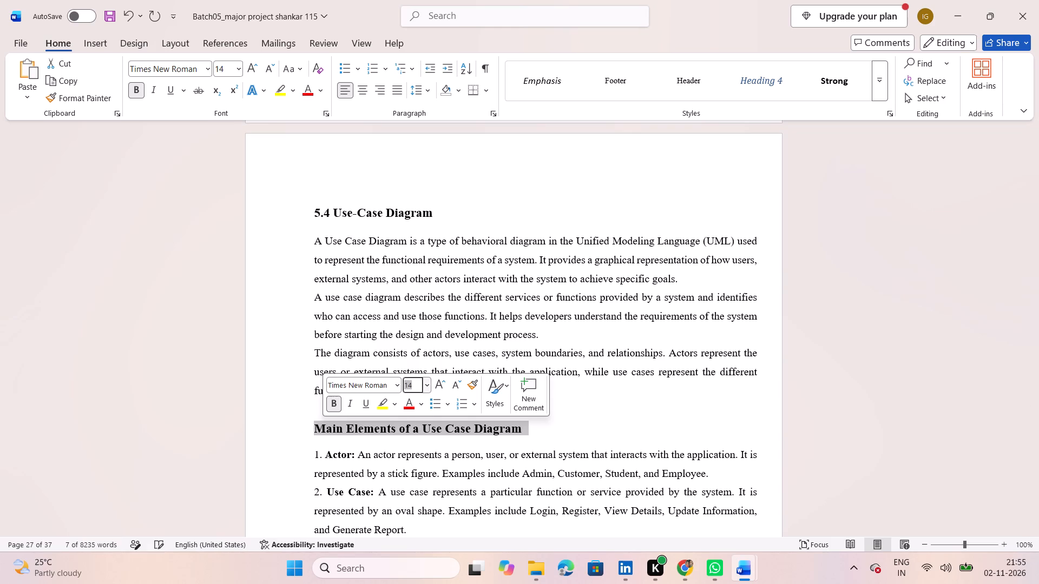
Check the 5.4 Use-Case Diagram heading's font size and examine the earlier subheadings back to the start of chapter 4.
drag(439, 215, 332, 207)
scroll(489, 241, up, 3)
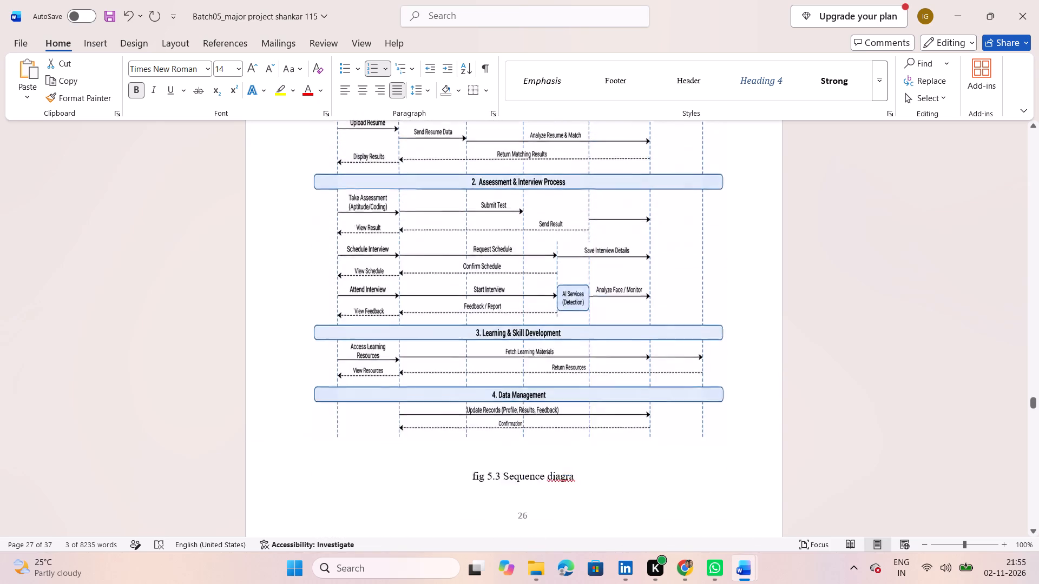
scroll(489, 241, up, 6)
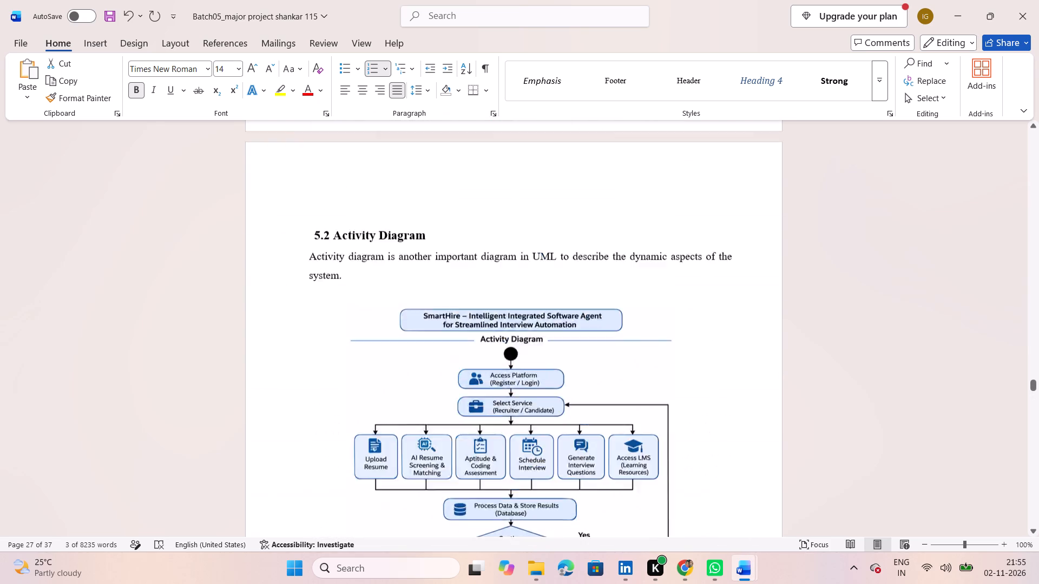
scroll(489, 241, up, 6)
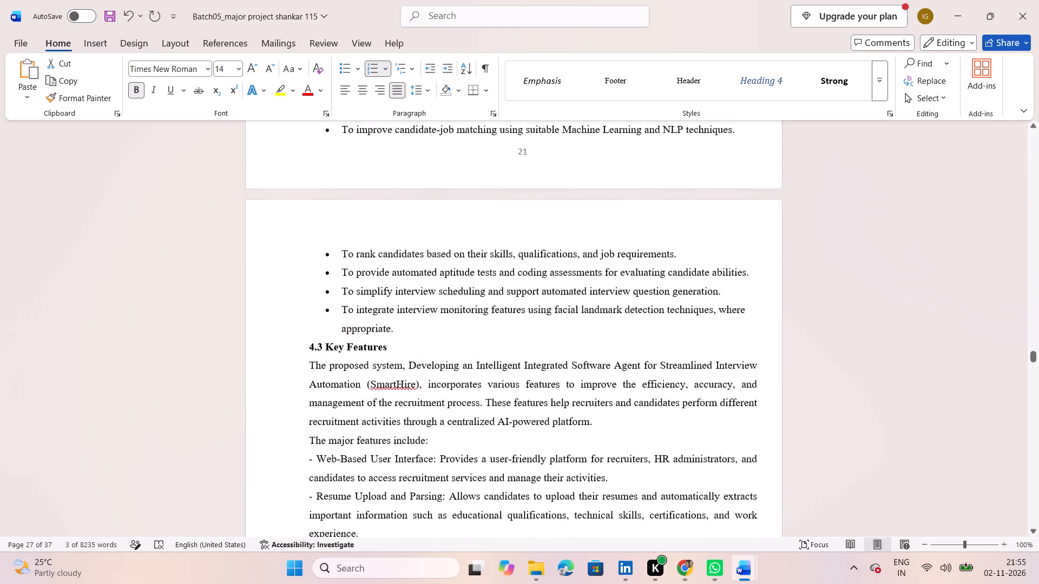
scroll(489, 241, down, 1)
scroll(489, 241, up, 5)
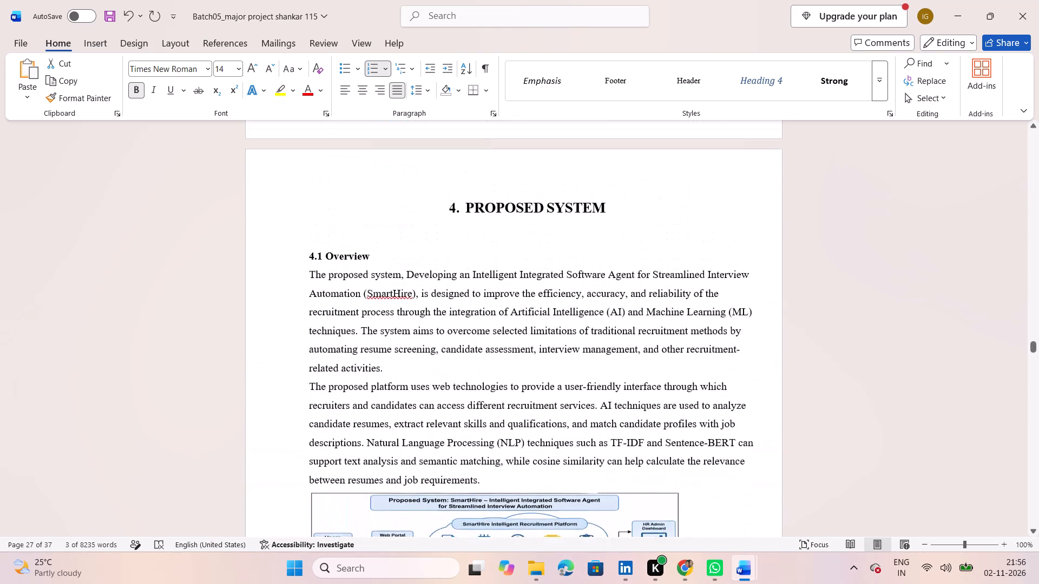
Set the font size of the 4.1 Overview heading to 14.
drag(386, 263, 308, 262)
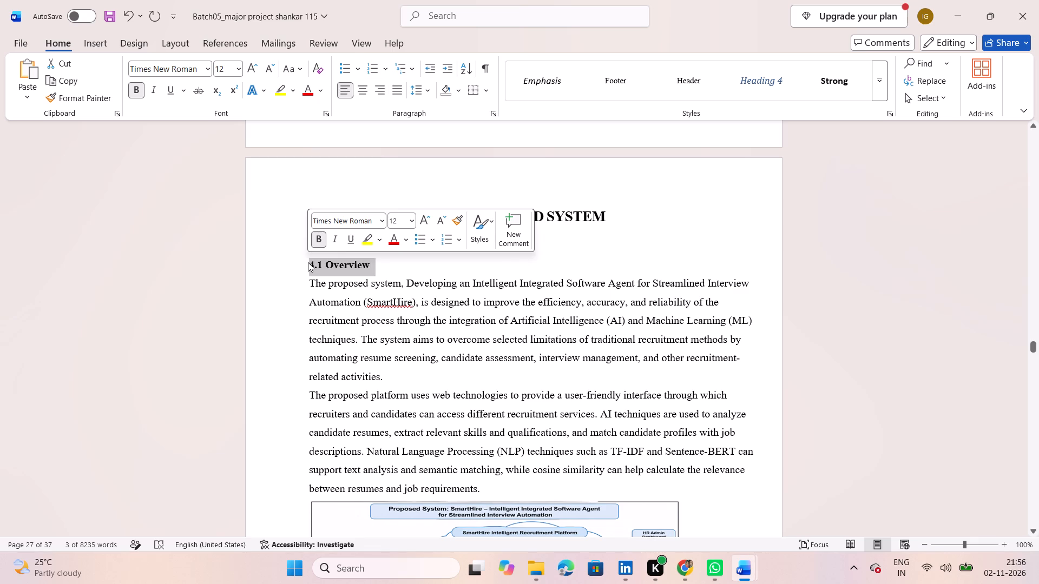
click(394, 220)
text(14)
key(Return)
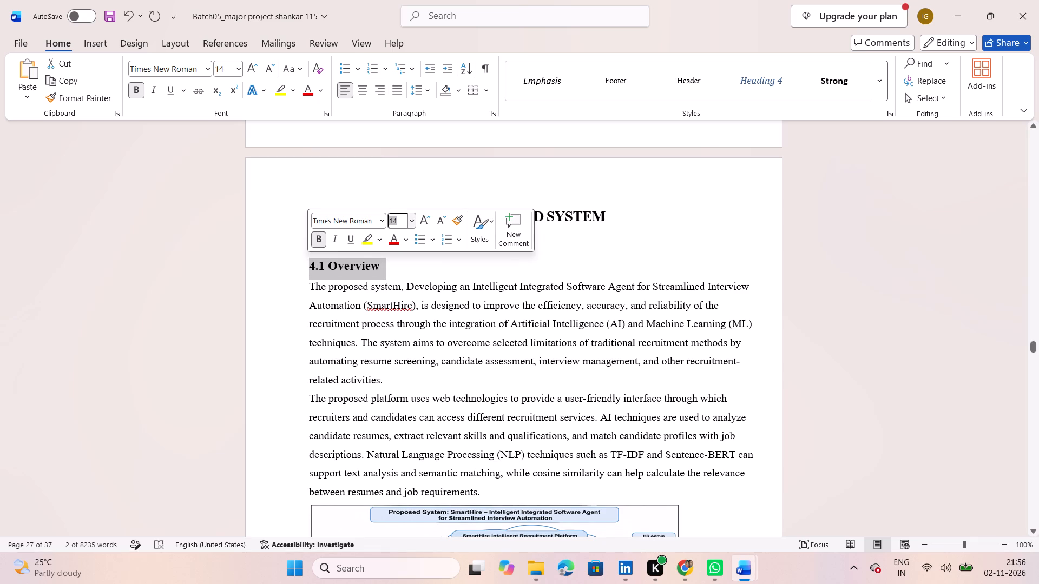
Set the font size of the 4.2 Objectives heading to 14.
scroll(471, 289, down, 2)
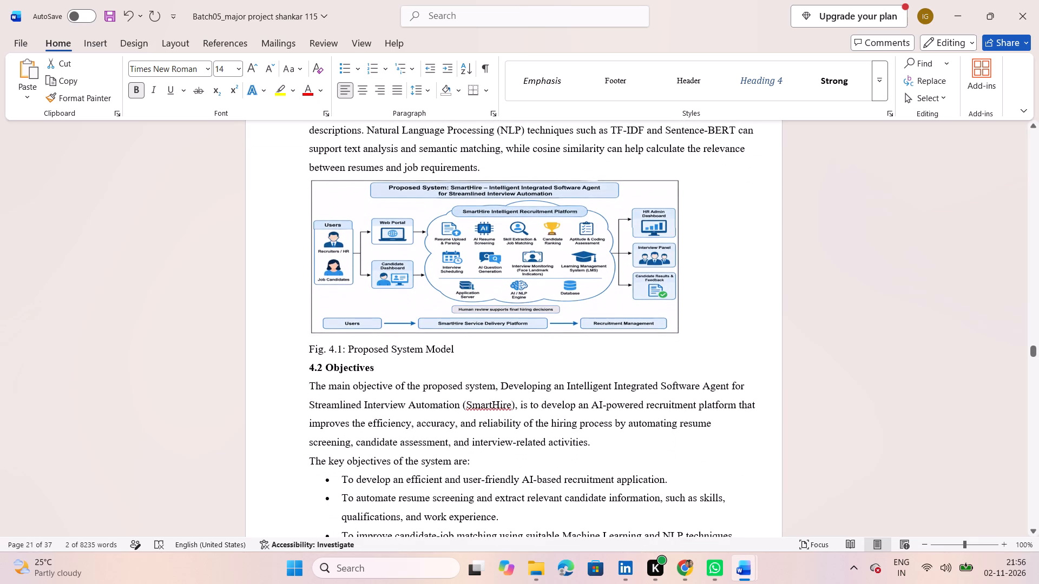
drag(375, 368, 304, 367)
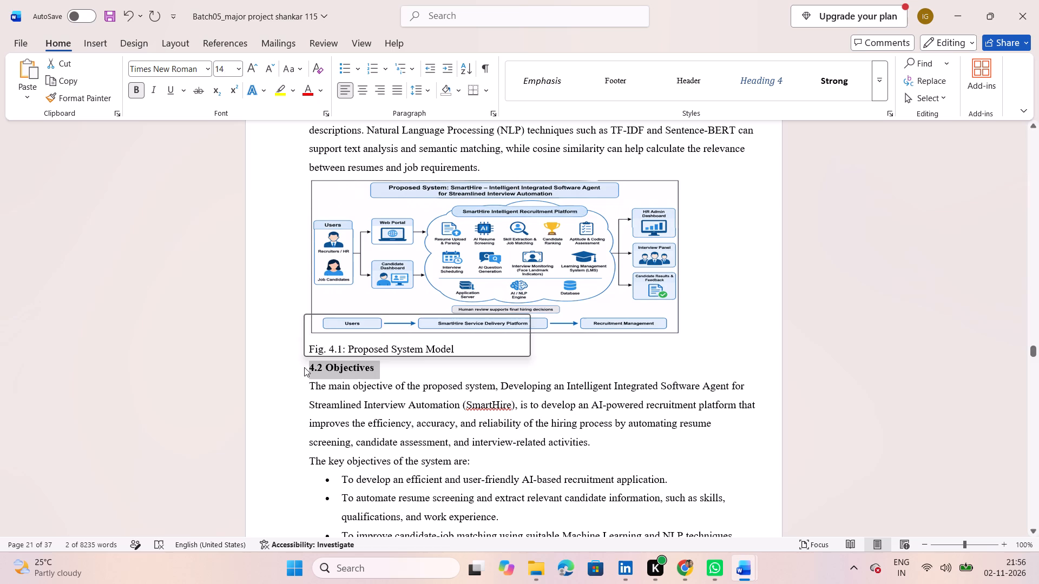
click(400, 323)
text(14)
key(Return)
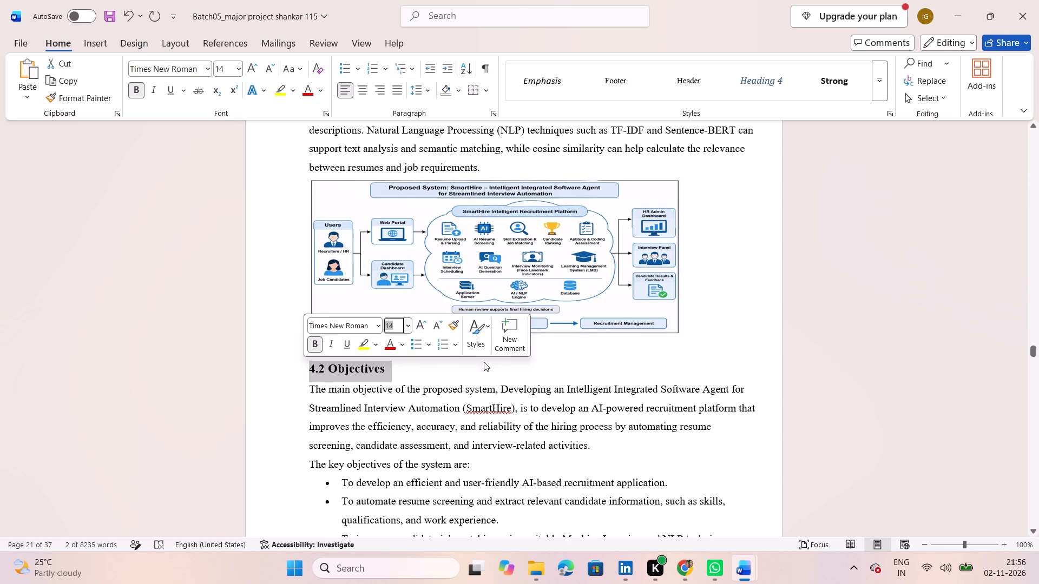
click(492, 368)
Indent the "Fig. 4.1: Proposed System Model" caption with 21 leading spaces to place it roughly centred beneath the figure.
click(307, 347)
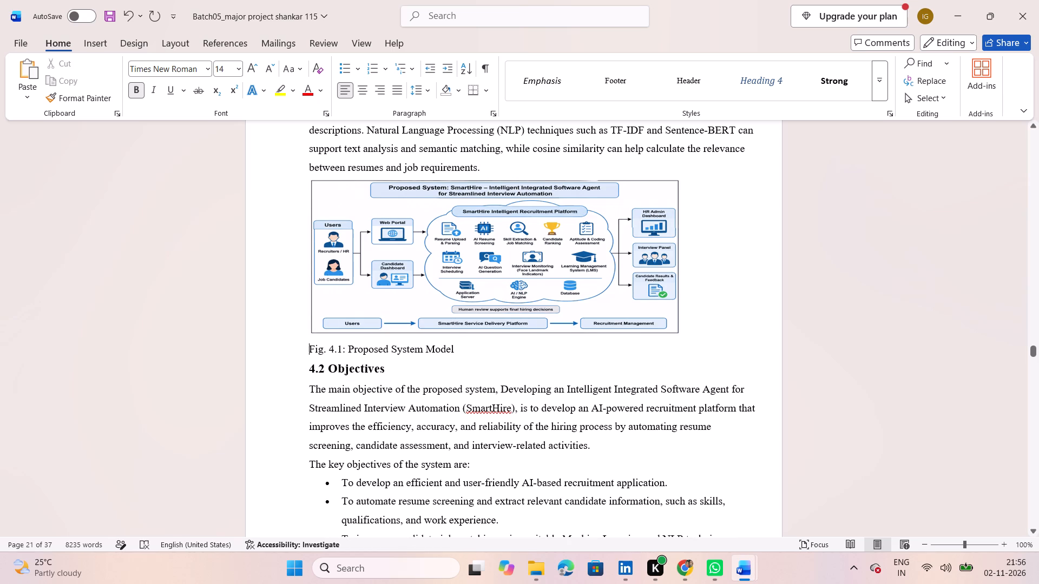
key(space)
key(space)
key(space)
key(space)
key(space)
key(space)
key(space)
key(space)
key(space)
key(space)
key(space)
key(space)
key(space)
key(space)
key(space)
key(space)
key(space)
key(space)
key(space)
key(space)
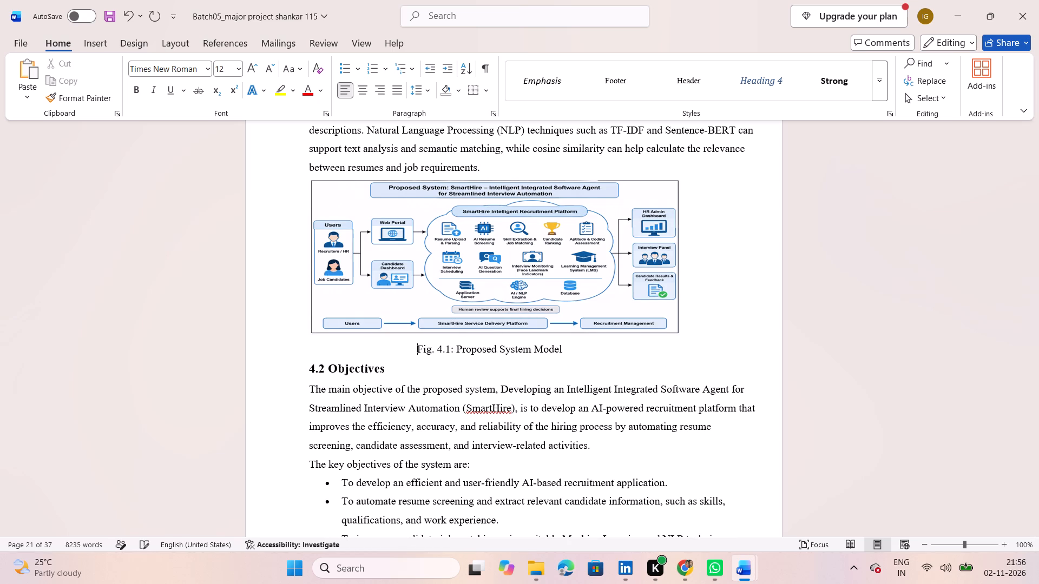
key(space)
scroll(307, 347, up, 2)
scroll(307, 347, down, 1)
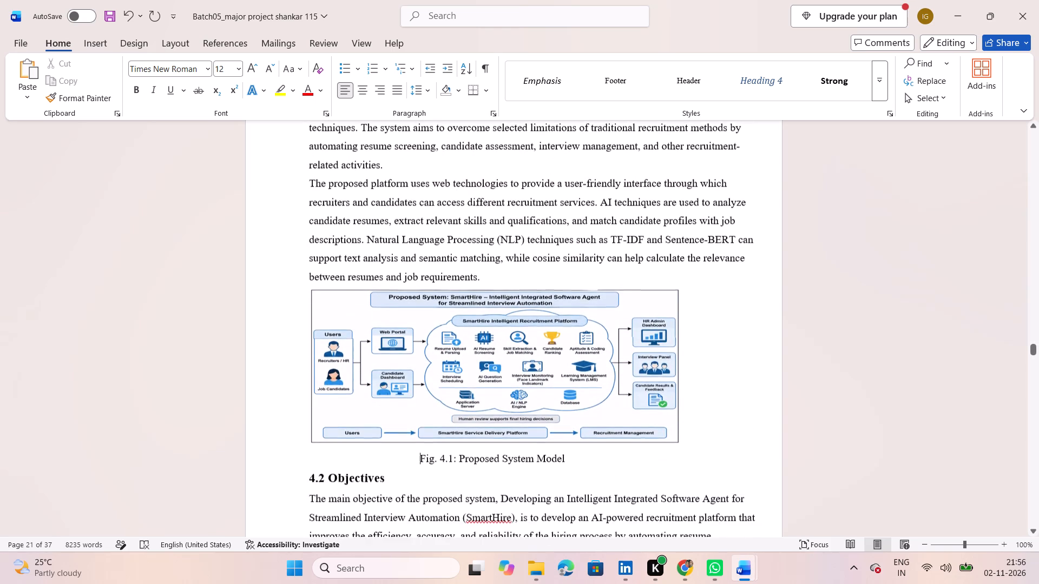
Set the font size of the 4.3 Key Features heading to 14.
scroll(307, 347, down, 4)
drag(393, 338, 320, 337)
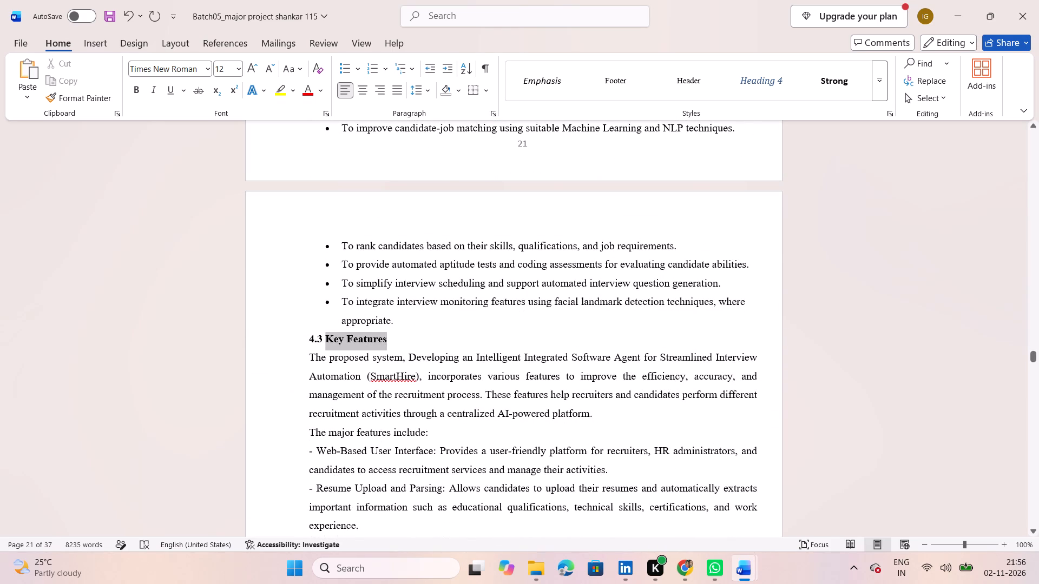
drag(320, 337, 300, 335)
click(390, 289)
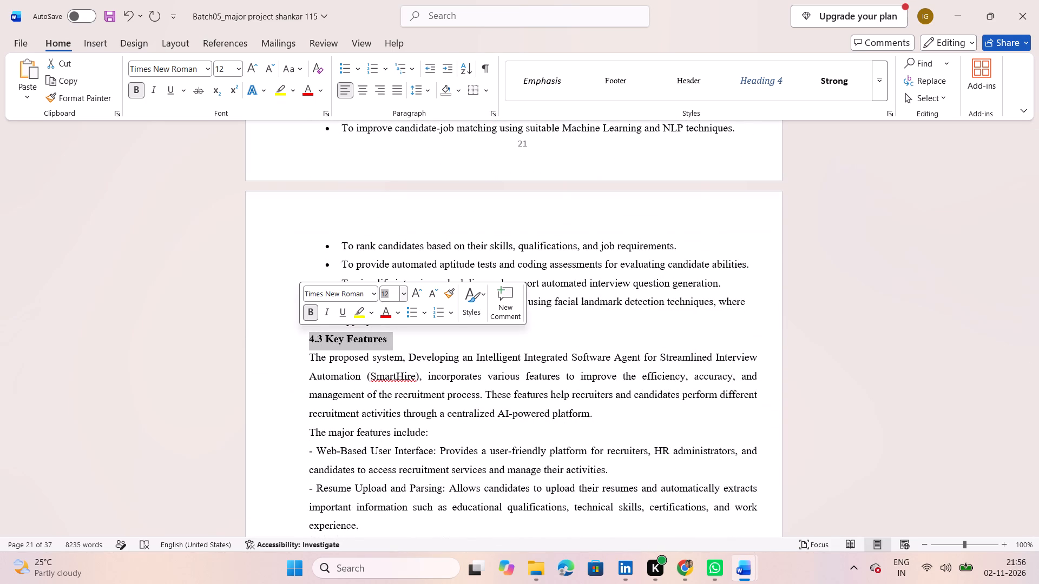
text(14)
key(Return)
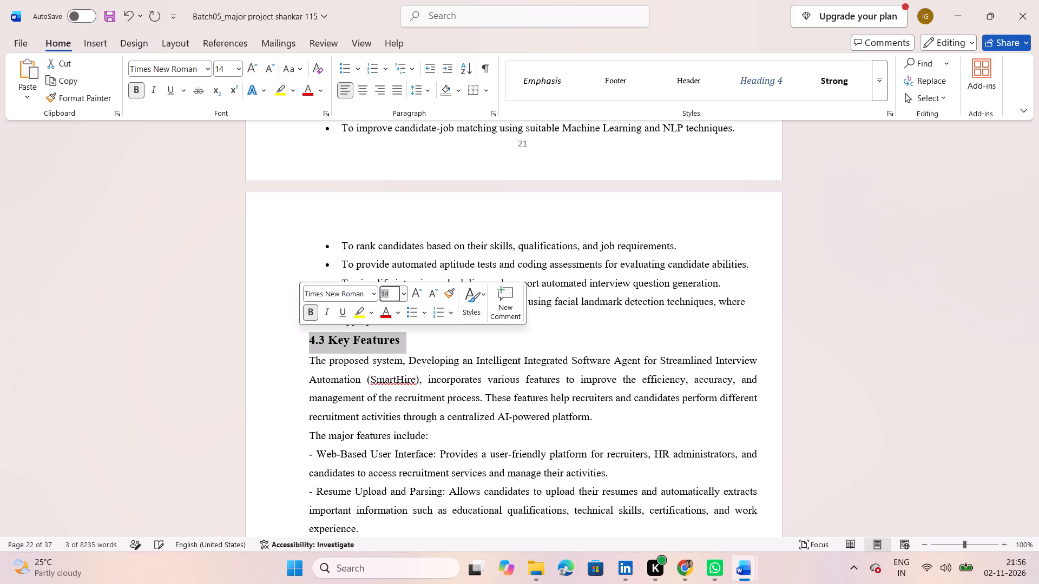
click(481, 350)
Set the font size of the 4.4 Advantages heading to 14.
scroll(481, 350, down, 2)
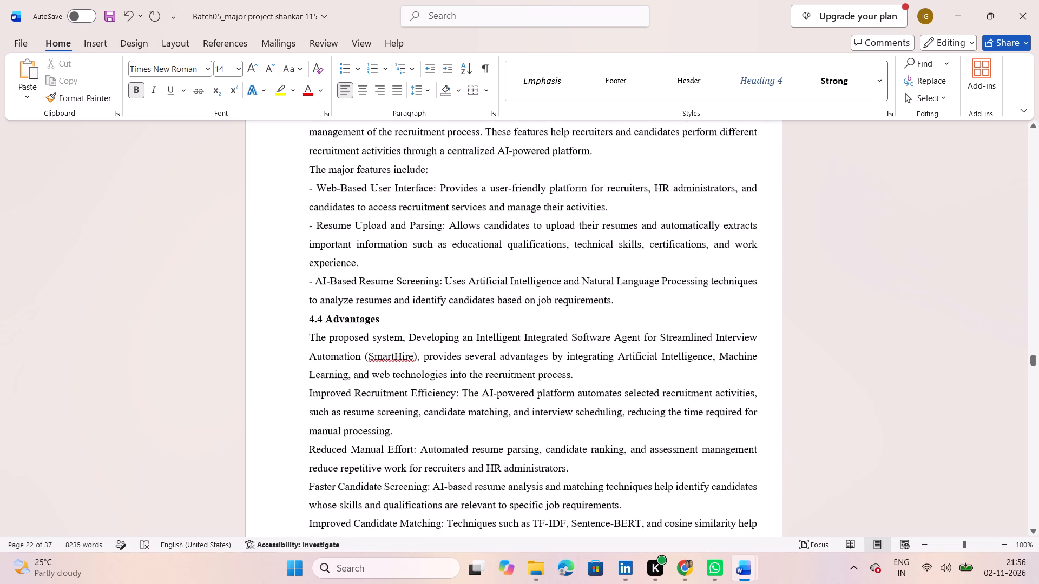
drag(398, 320, 308, 321)
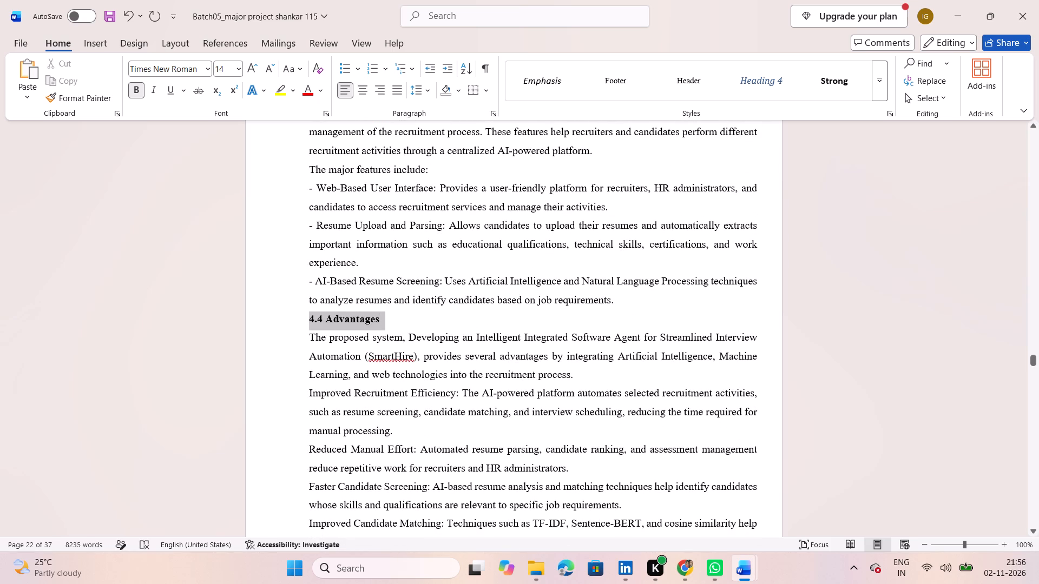
drag(308, 321, 305, 321)
click(396, 276)
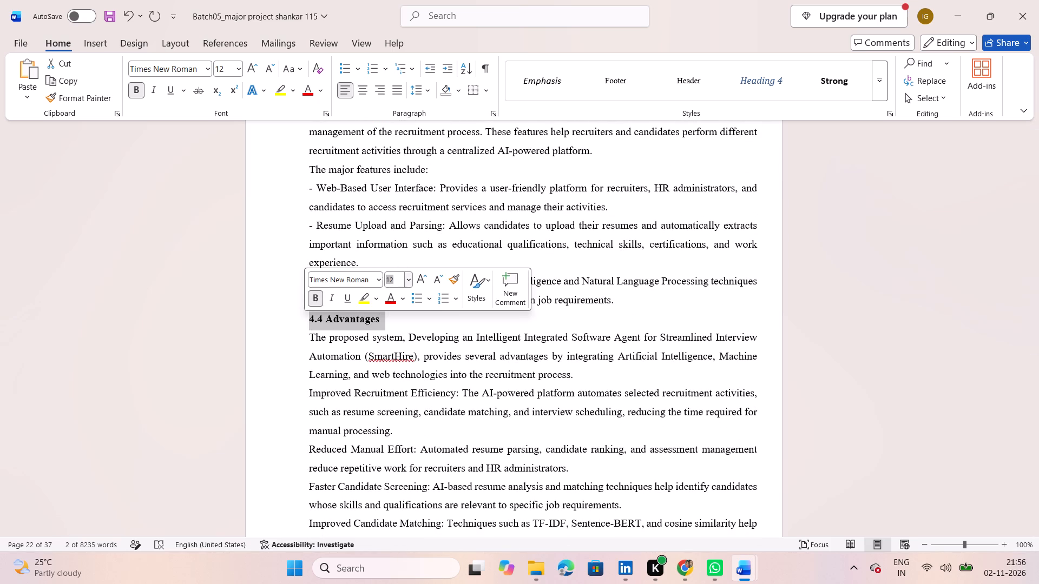
text(14)
key(Return)
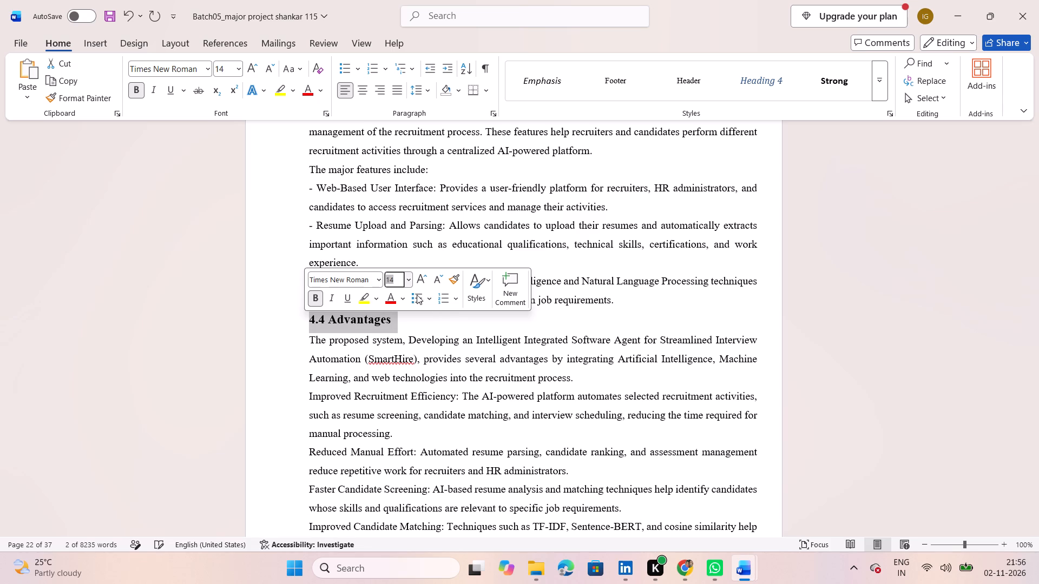
Set the font size of the 3.7 Disadvantages of the Existing Method heading to 14.
scroll(445, 359, down, 4)
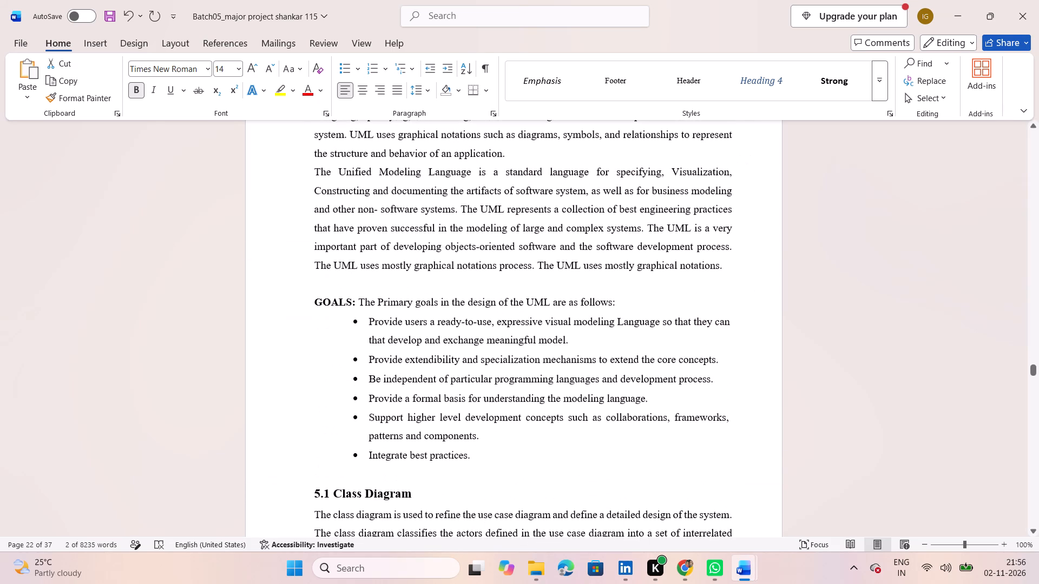
scroll(445, 359, up, 5)
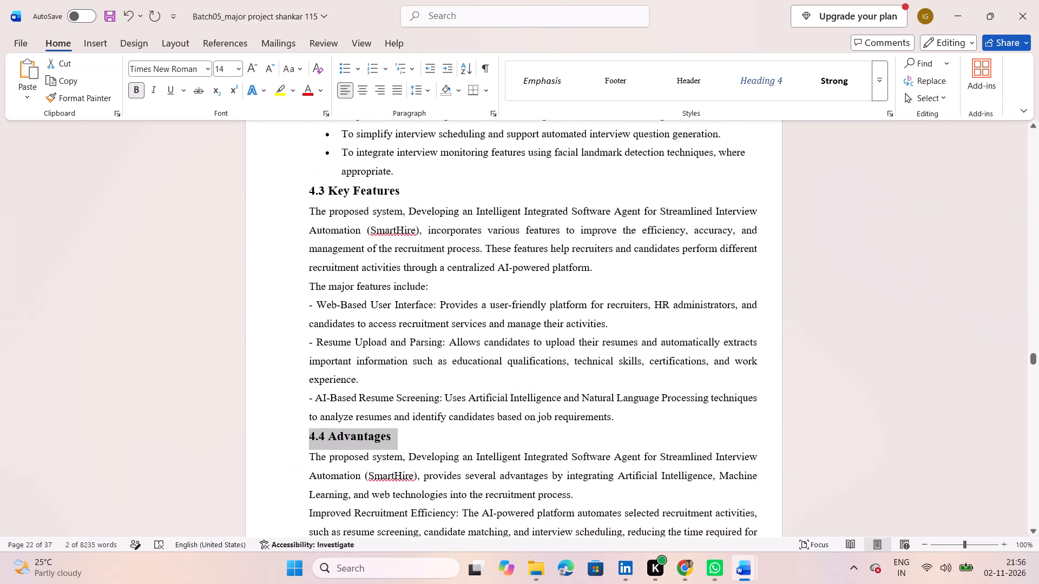
scroll(445, 359, up, 4)
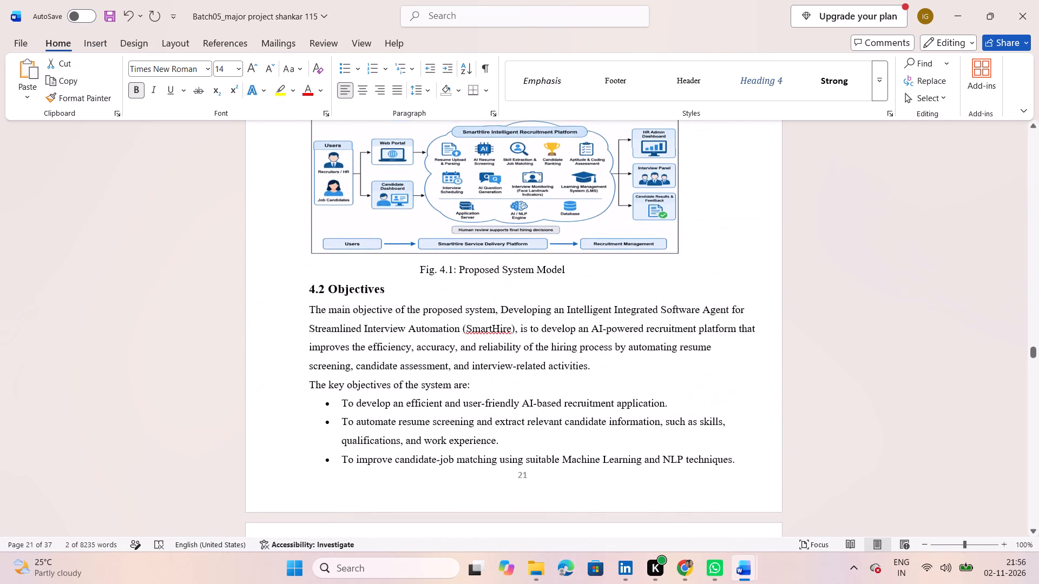
scroll(445, 359, up, 6)
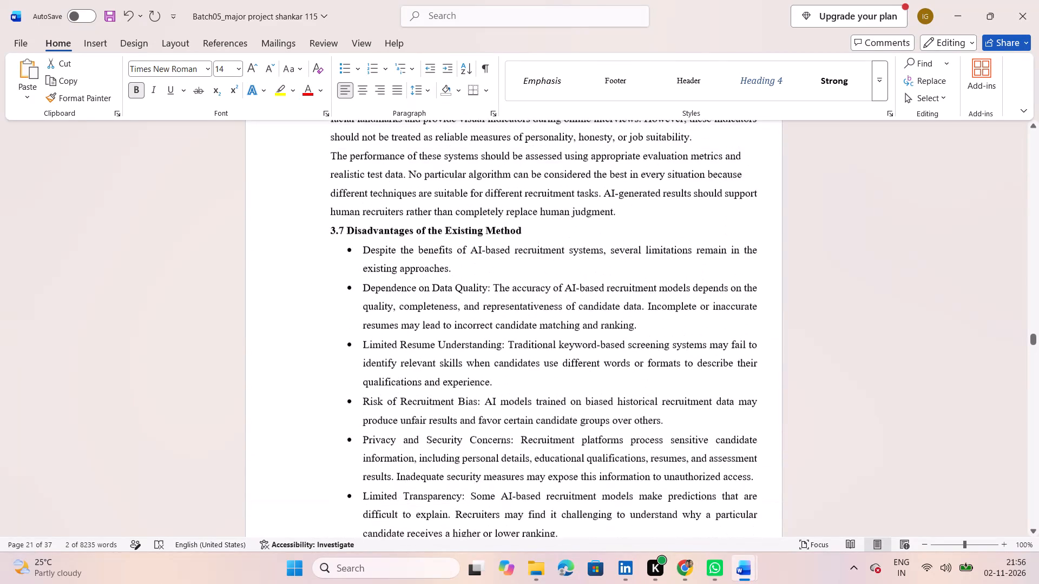
scroll(445, 359, up, 1)
drag(529, 391, 371, 386)
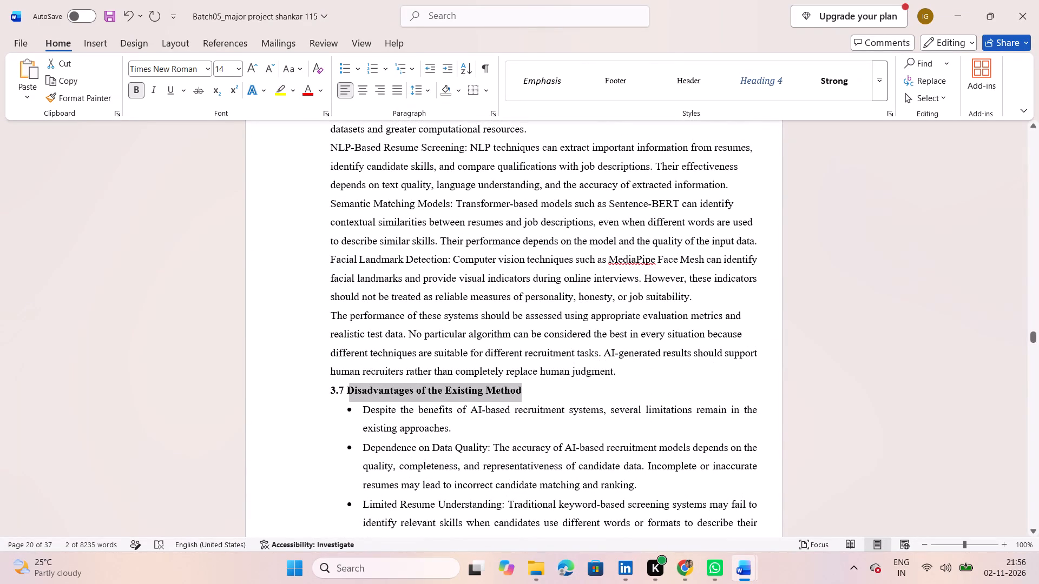
drag(371, 386, 331, 381)
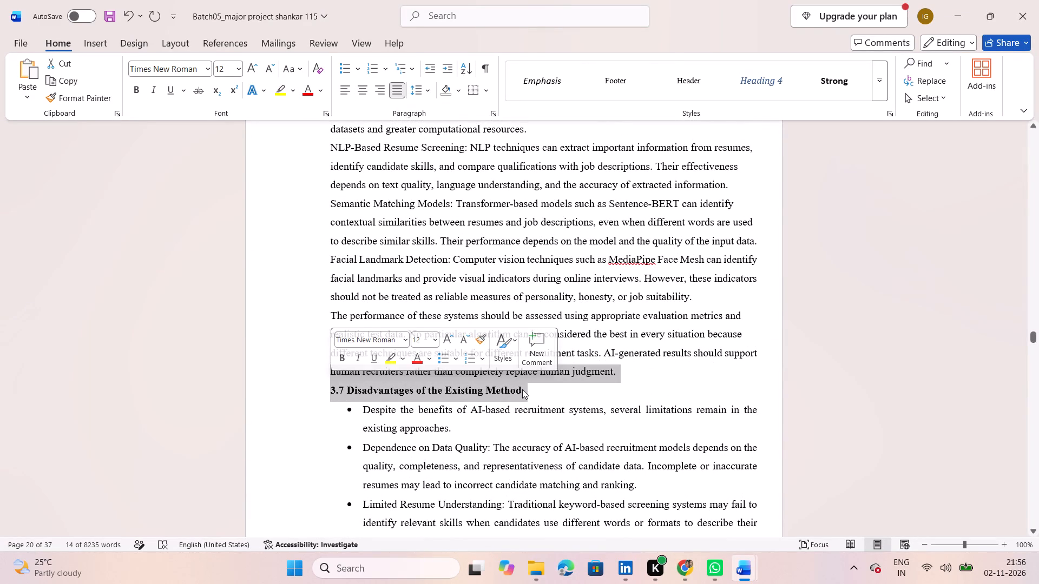
click(522, 389)
drag(536, 391, 332, 384)
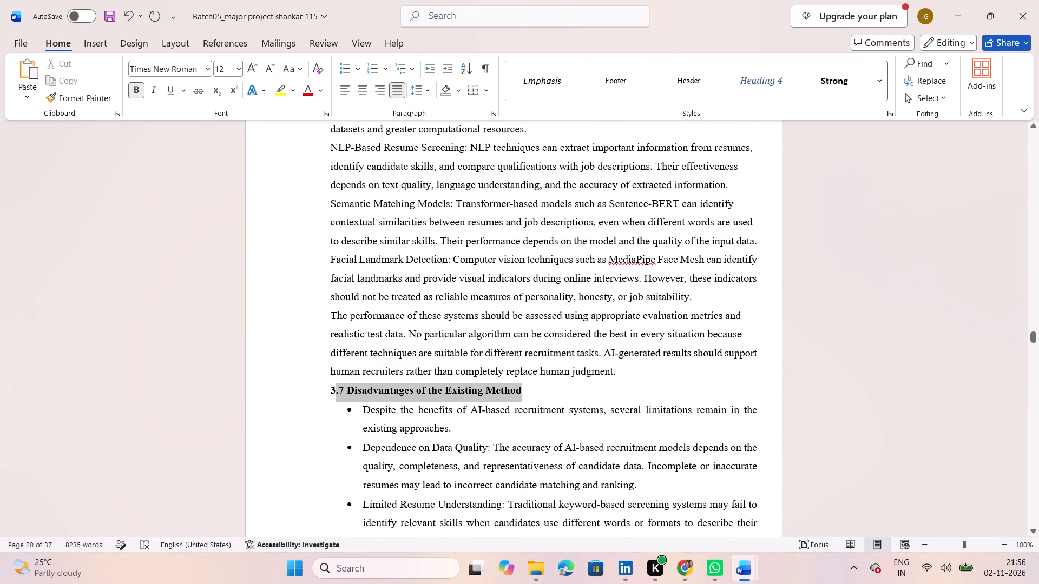
drag(332, 384, 328, 384)
click(419, 341)
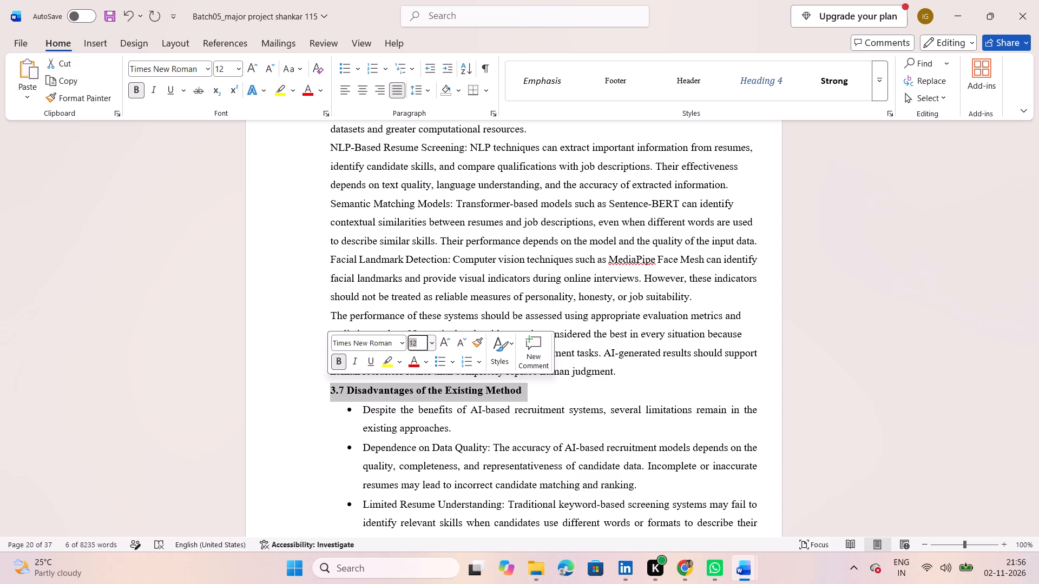
text(14)
key(Return)
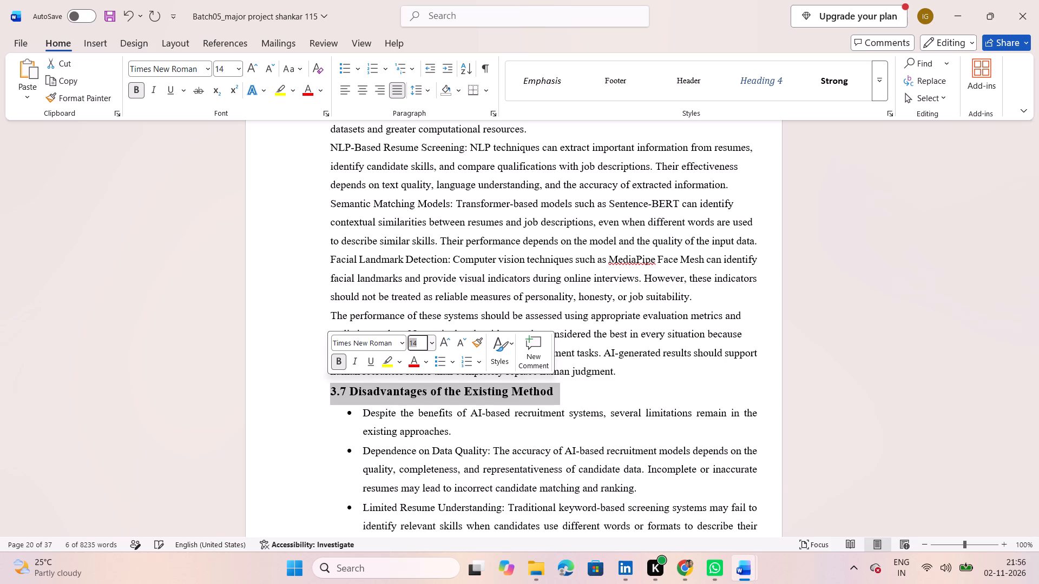
click(610, 393)
Set the font size of the 3.6 Performance Characteristics heading to 14, keeping its text intact.
scroll(610, 393, up, 3)
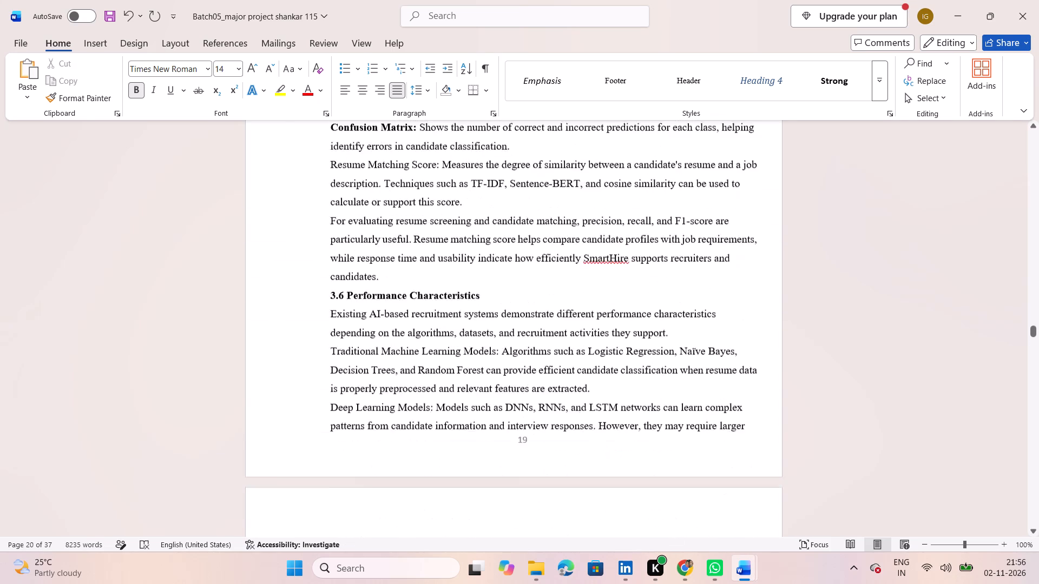
scroll(610, 393, up, 2)
drag(491, 401, 363, 390)
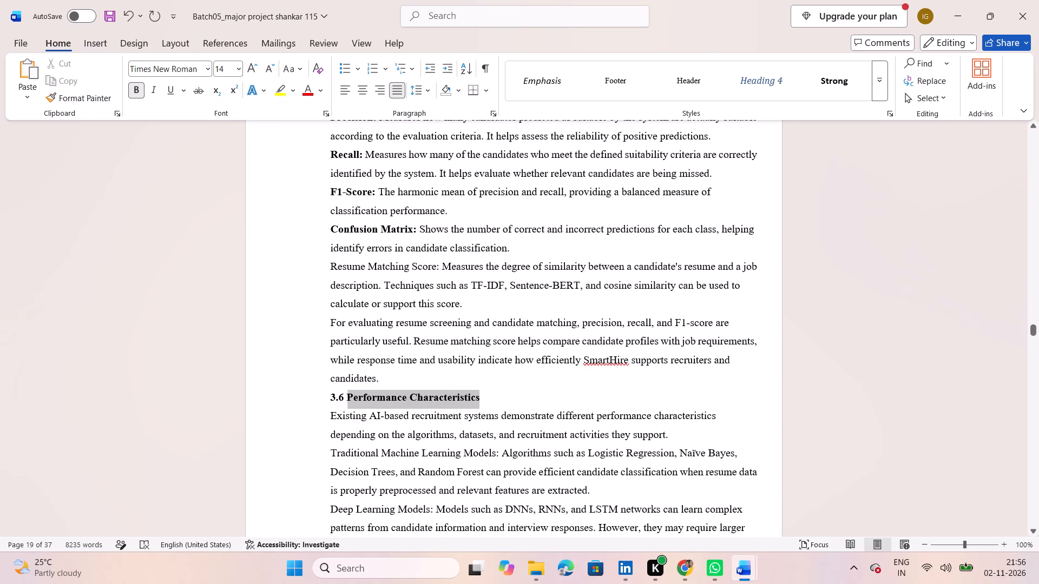
drag(363, 390, 324, 392)
text(14)
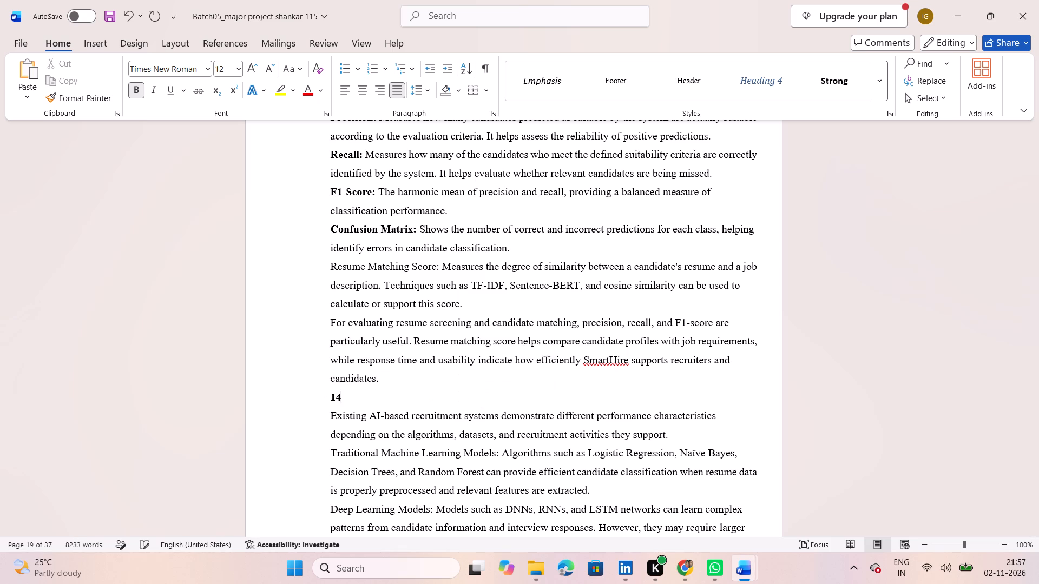
key(Return)
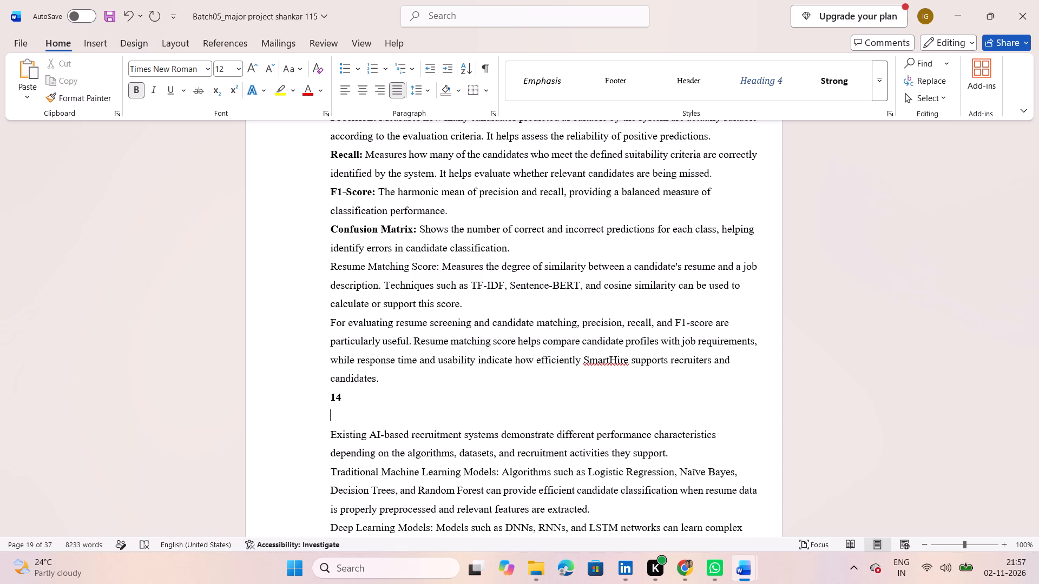
key(ctrl+z)
key(ctrl+z)
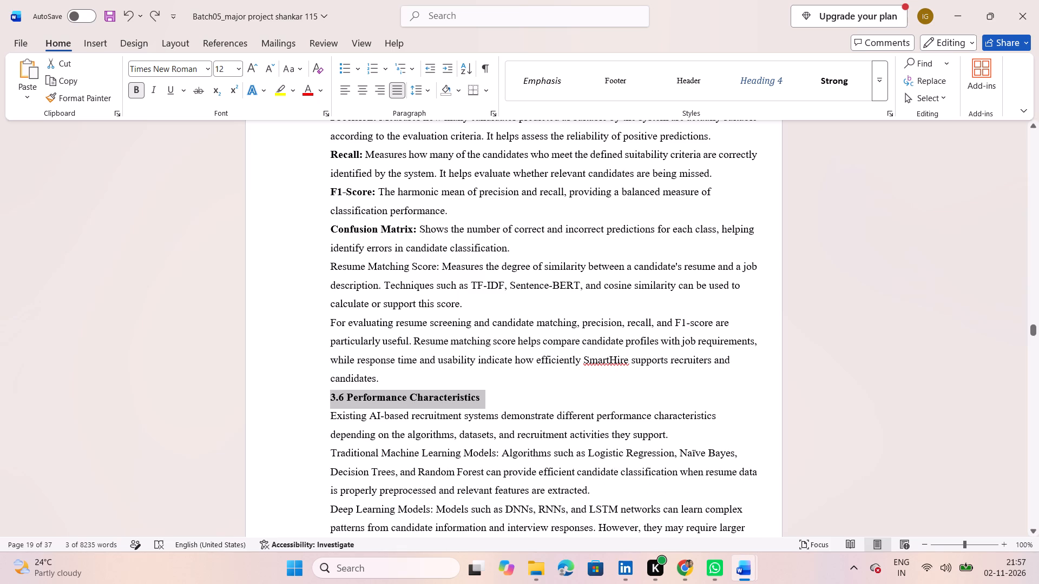
click(223, 62)
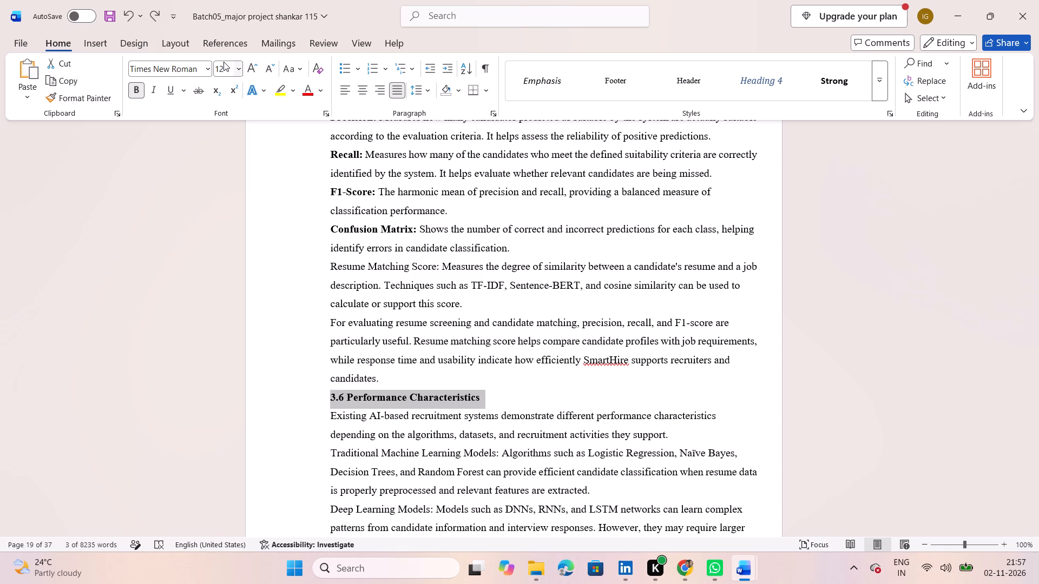
click(225, 69)
text(14)
key(Return)
Set the font size of the 3.5 Evaluation Metrics heading to 14.
scroll(329, 161, up, 1)
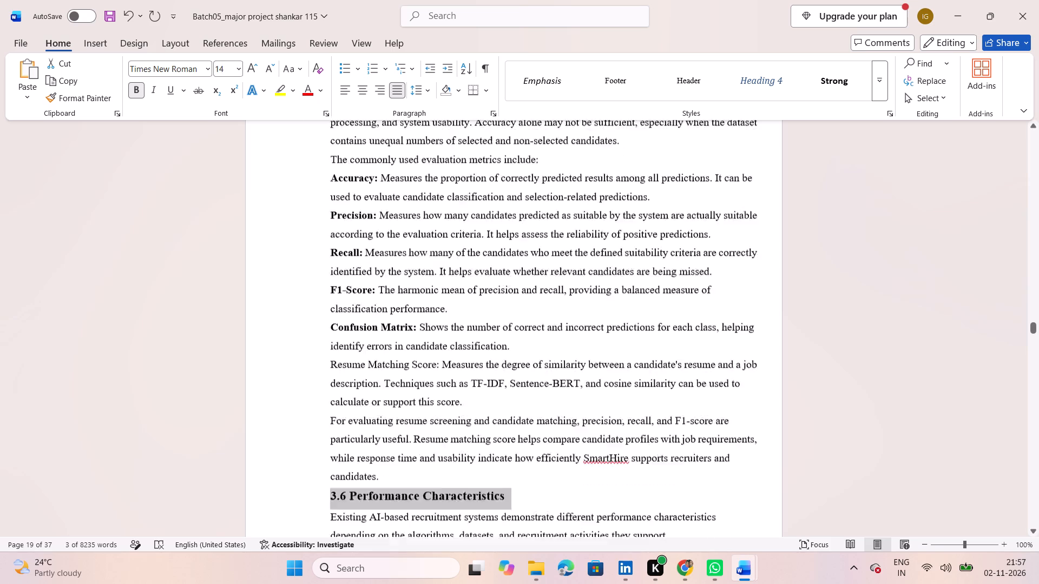
scroll(329, 161, up, 1)
drag(443, 205, 344, 205)
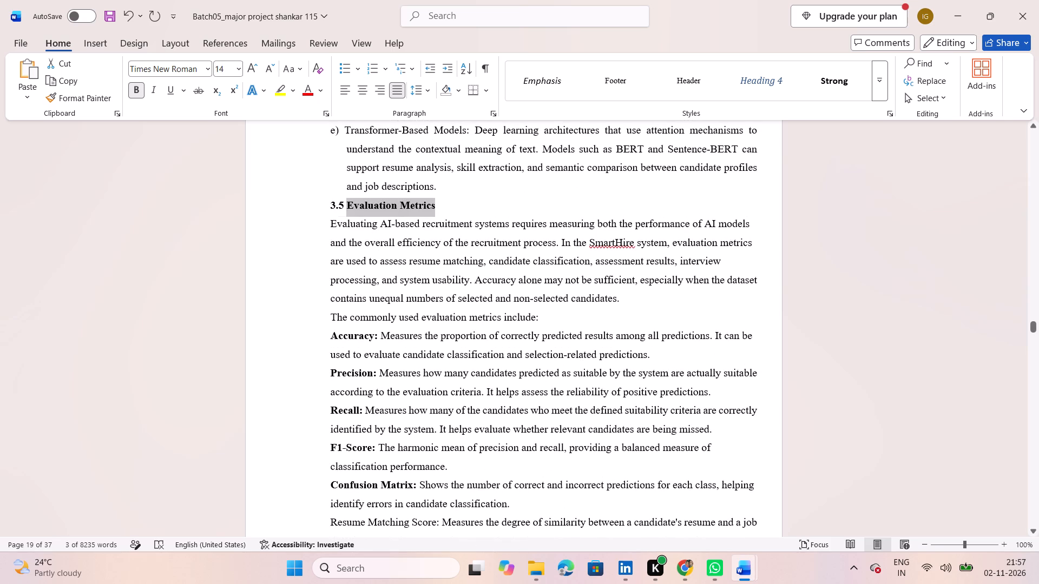
drag(344, 205, 328, 204)
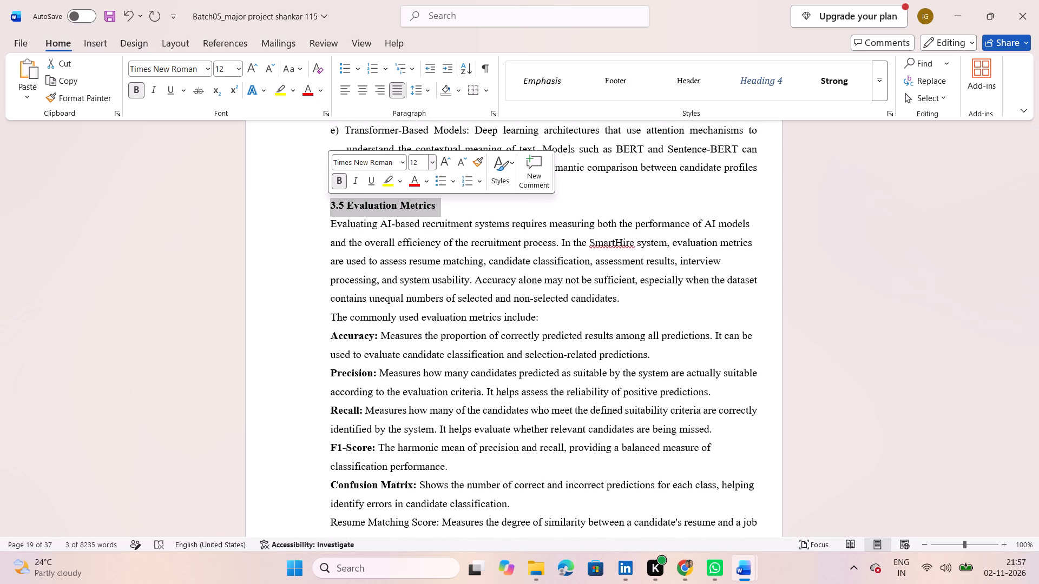
click(414, 161)
text(14)
key(Return)
click(523, 202)
Set the font size of the 3.4 Deep Learning Techniques heading to 14.
scroll(523, 202, up, 2)
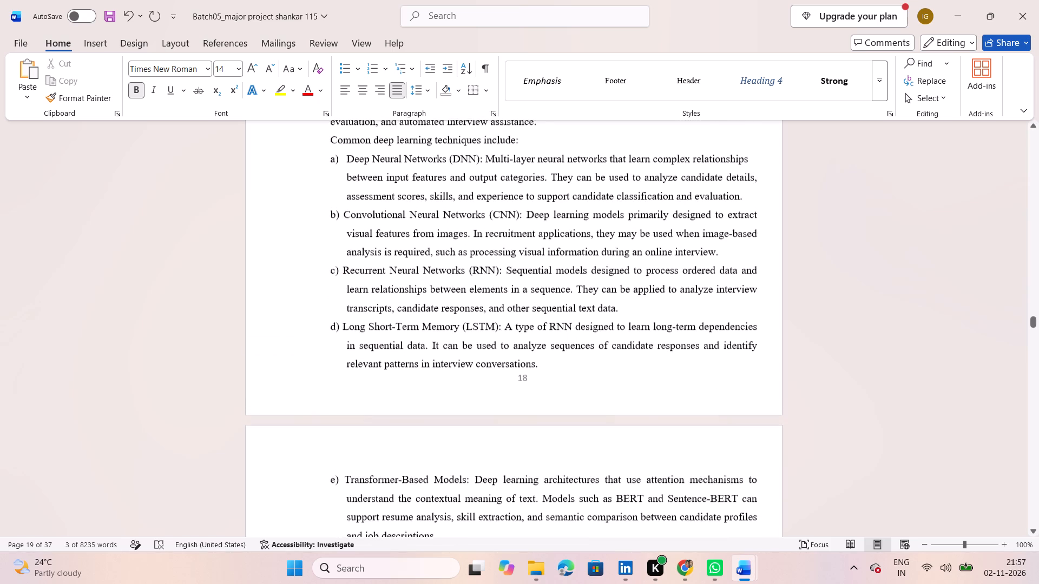
scroll(523, 202, up, 1)
drag(481, 284, 411, 282)
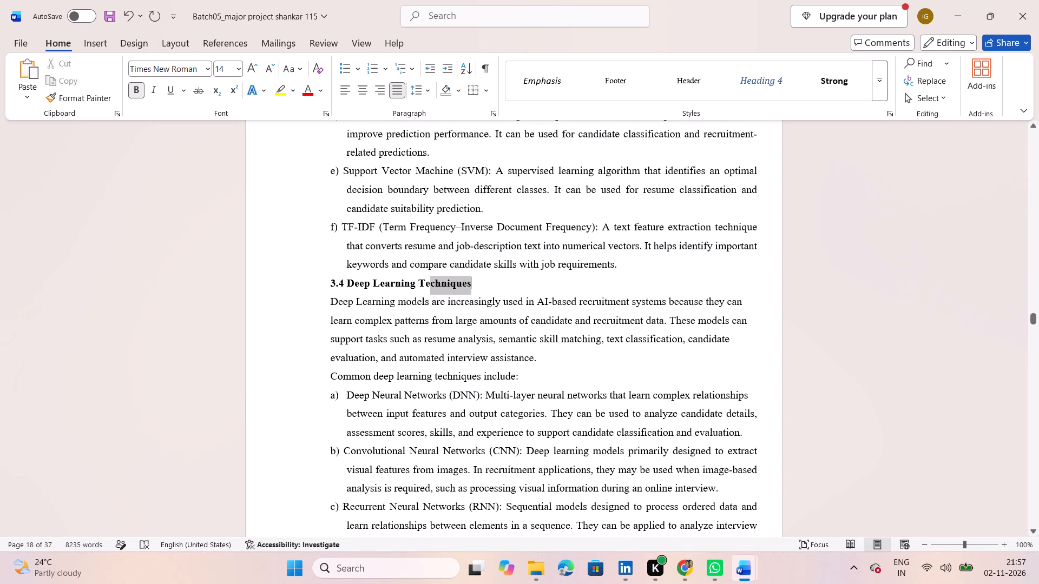
drag(411, 282, 321, 280)
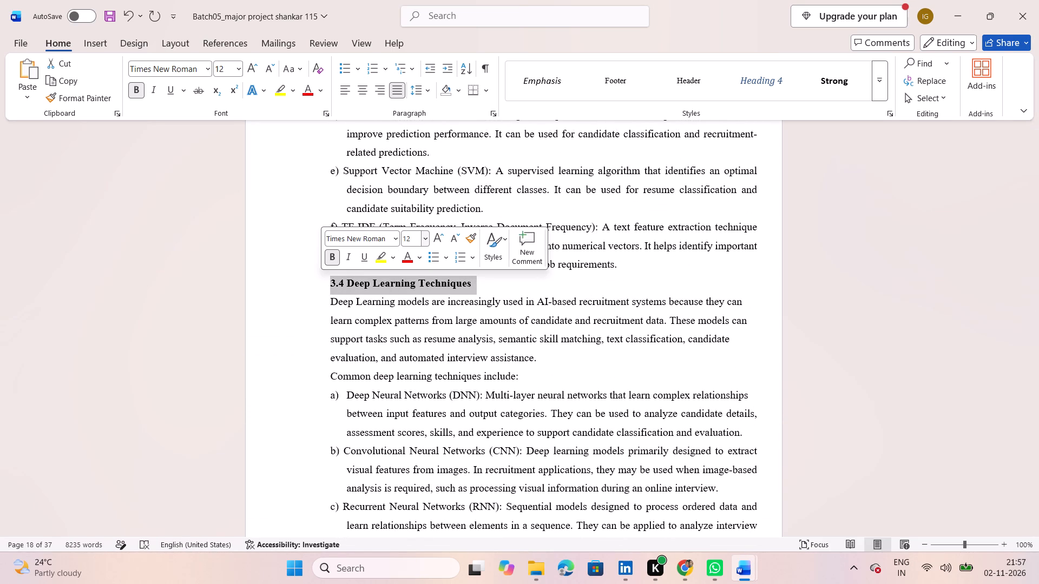
click(411, 240)
text(14)
key(Return)
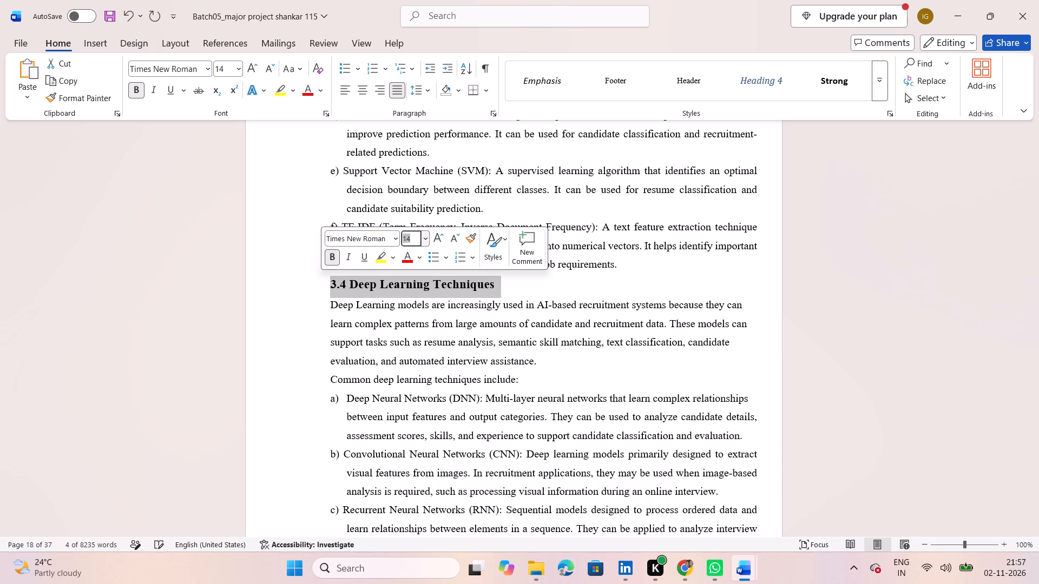
click(528, 290)
Set the font size of the 3.3 Machine Learning Techniques heading to 14.
scroll(528, 290, up, 2)
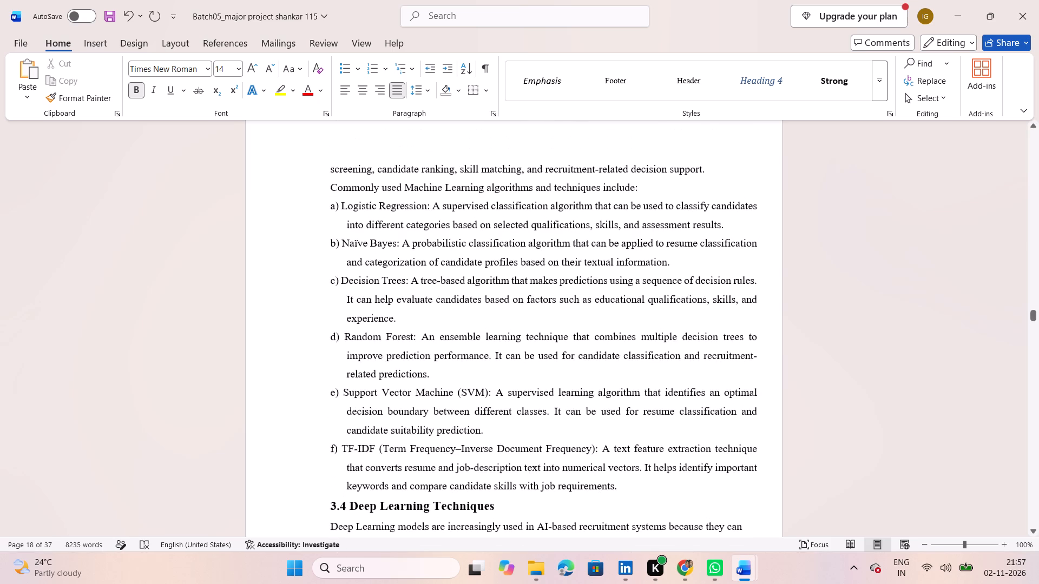
scroll(528, 290, up, 3)
scroll(524, 423, down, 1)
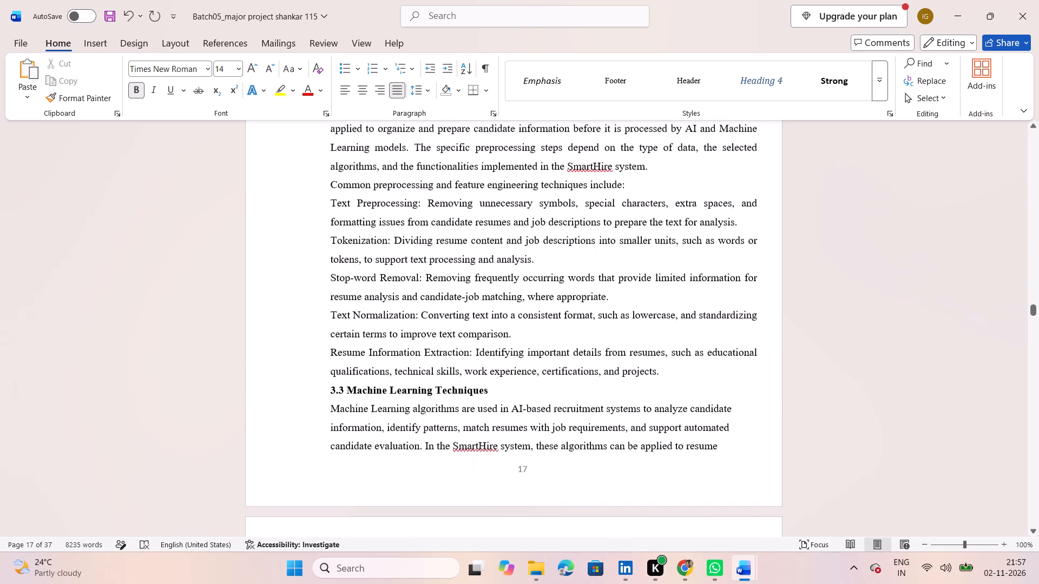
drag(489, 384, 321, 379)
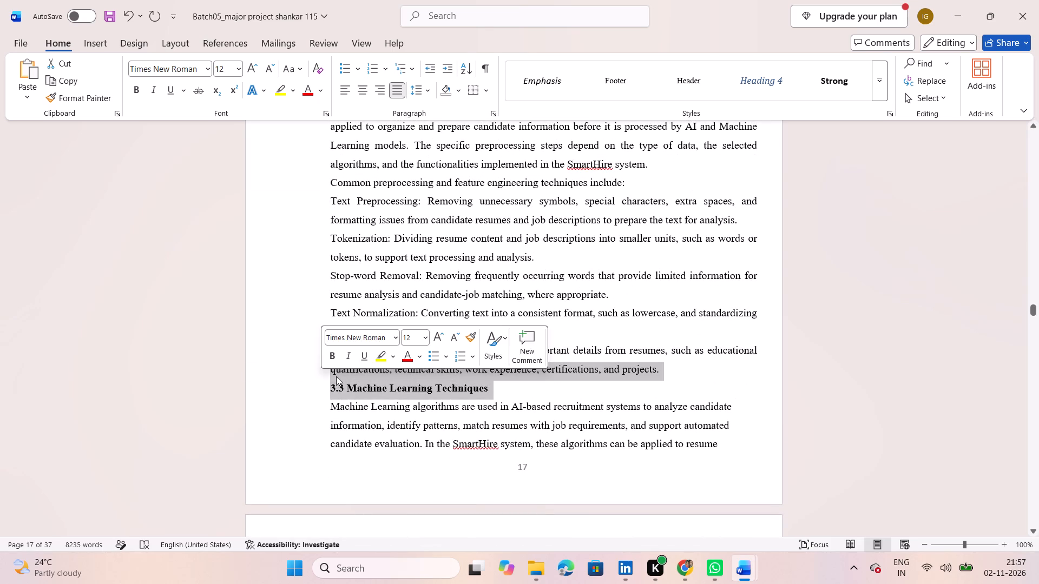
click(511, 389)
drag(511, 389, 392, 385)
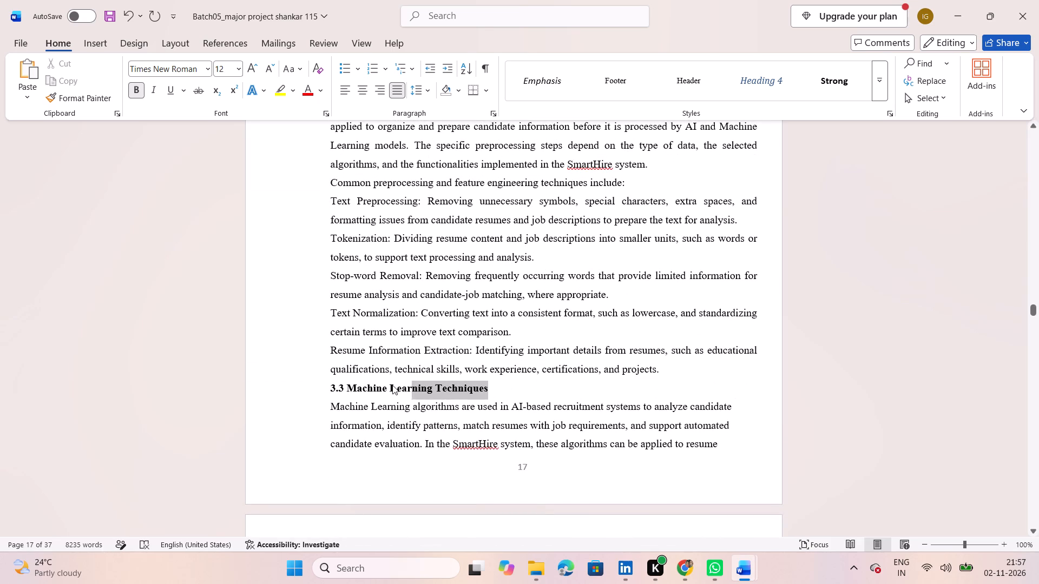
drag(392, 385, 325, 383)
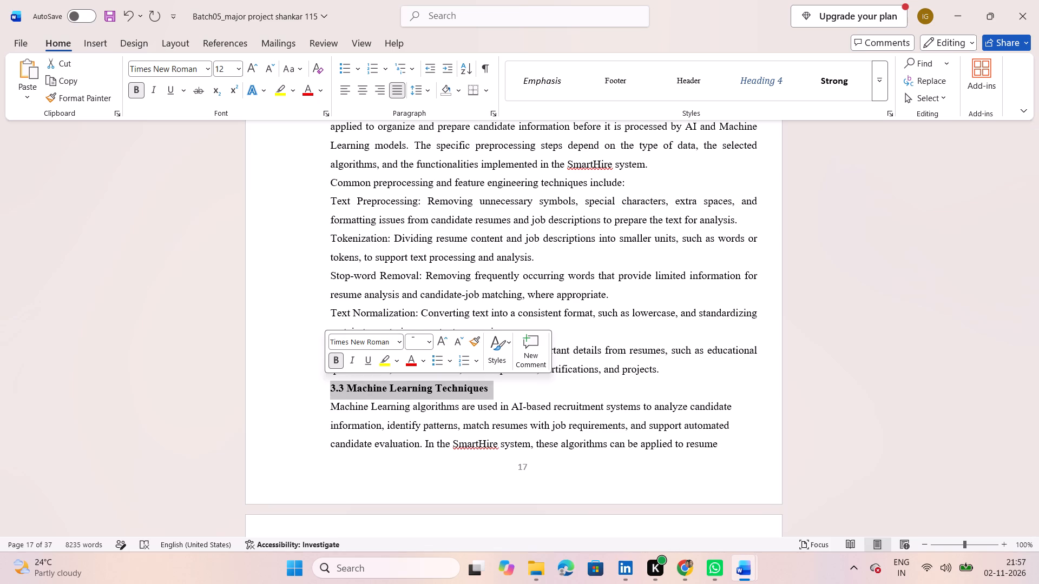
click(418, 341)
text(14)
key(Return)
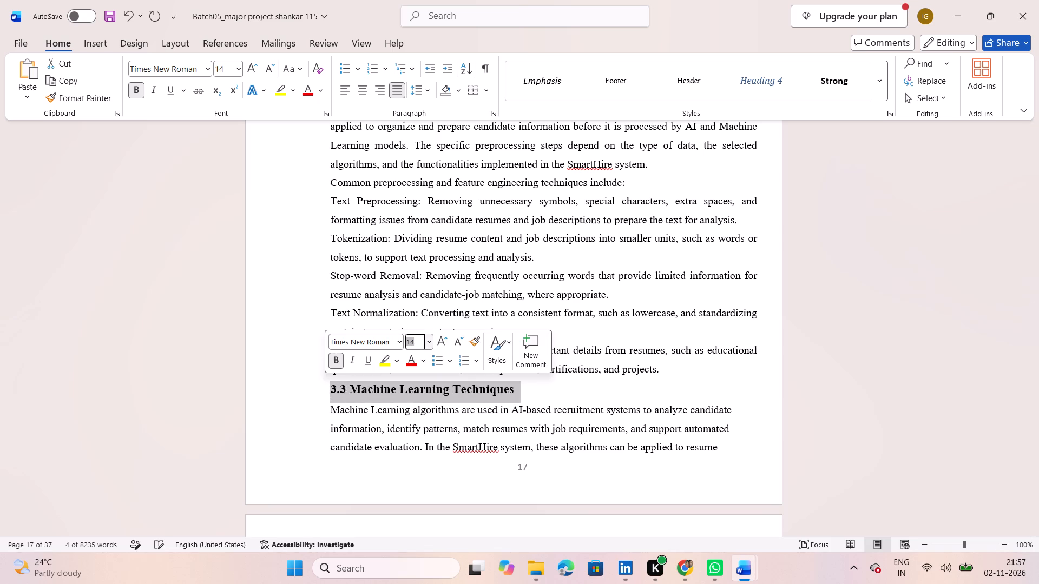
click(617, 406)
Set the font size of the 3.2 Data Preprocessing and Feature Engineering heading to 14.
scroll(617, 406, up, 2)
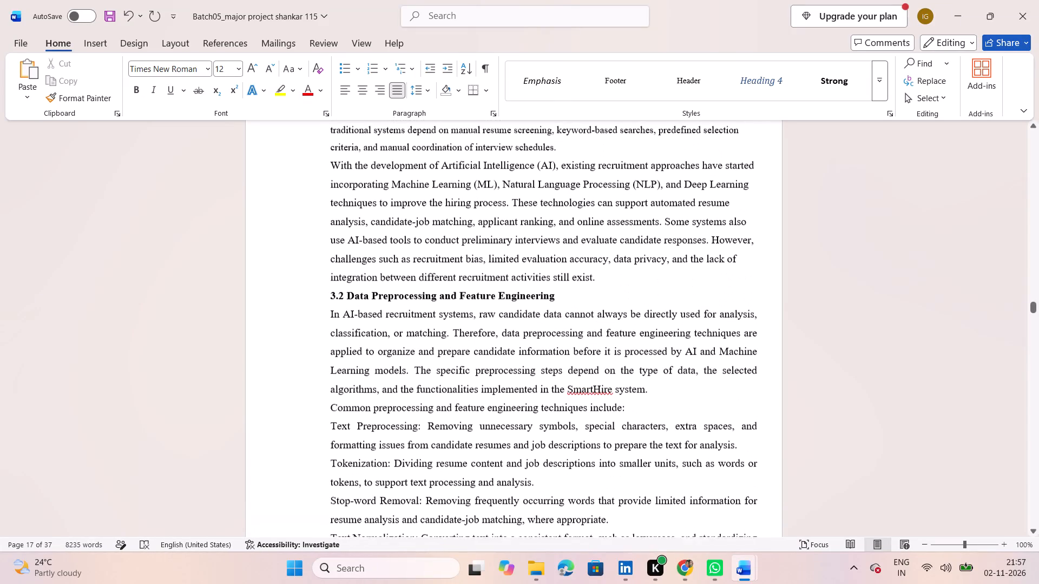
drag(570, 295, 344, 290)
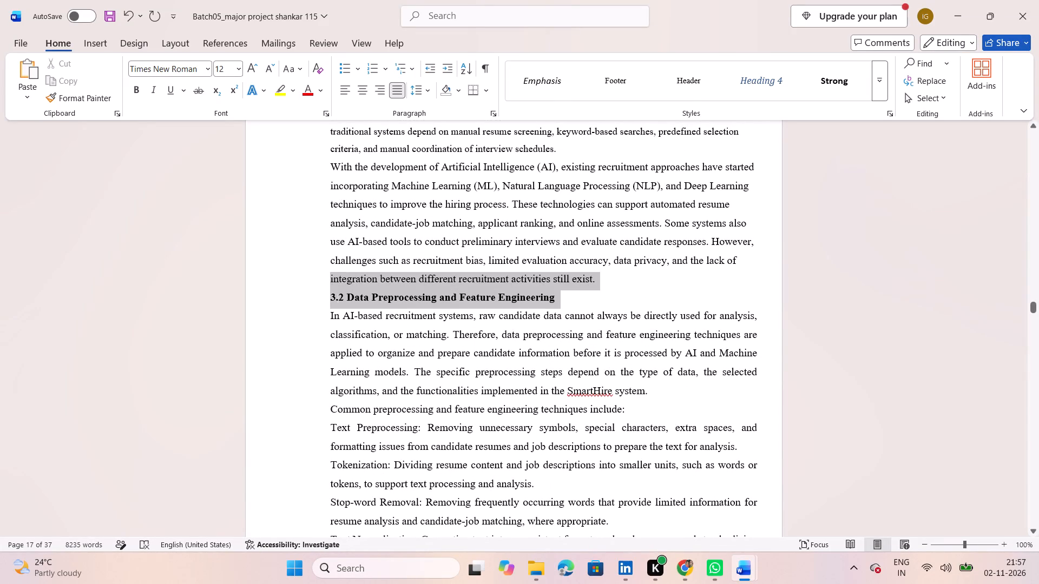
drag(344, 290, 322, 297)
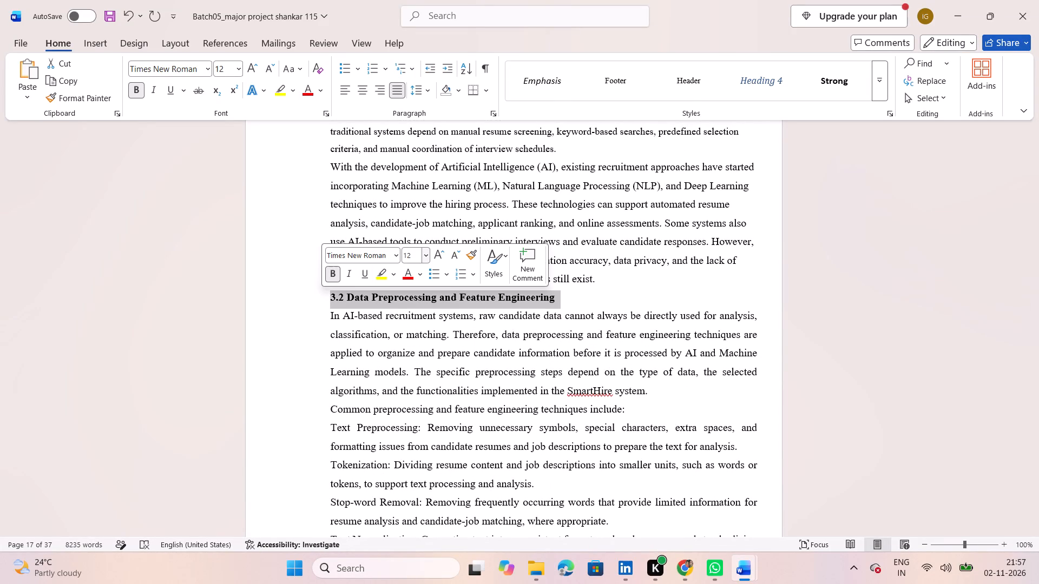
click(415, 253)
text(14)
key(Return)
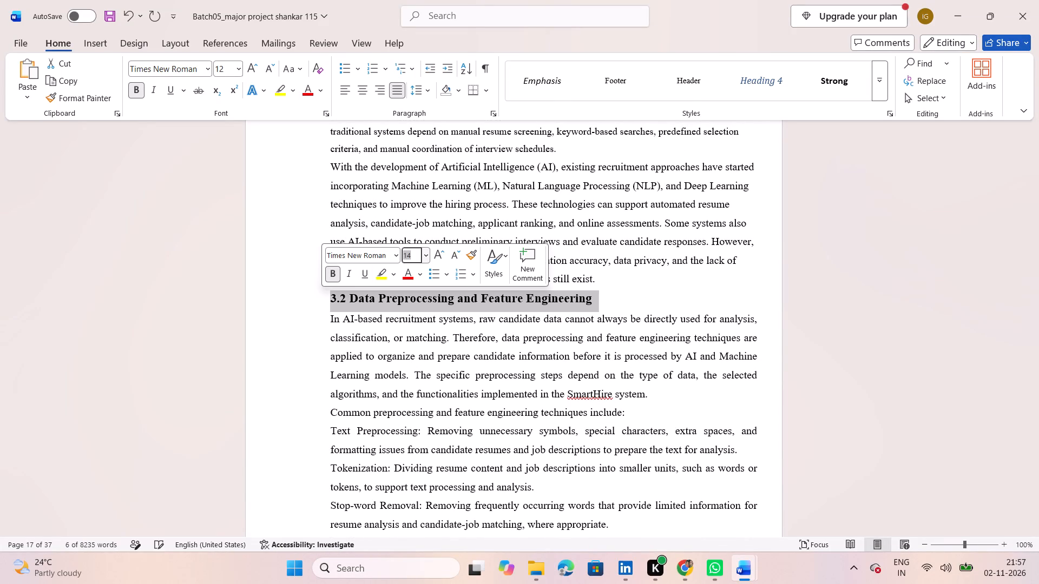
click(654, 302)
Set the font size of the 3.1 Overview of Existing Approach heading to 14.
scroll(654, 302, up, 1)
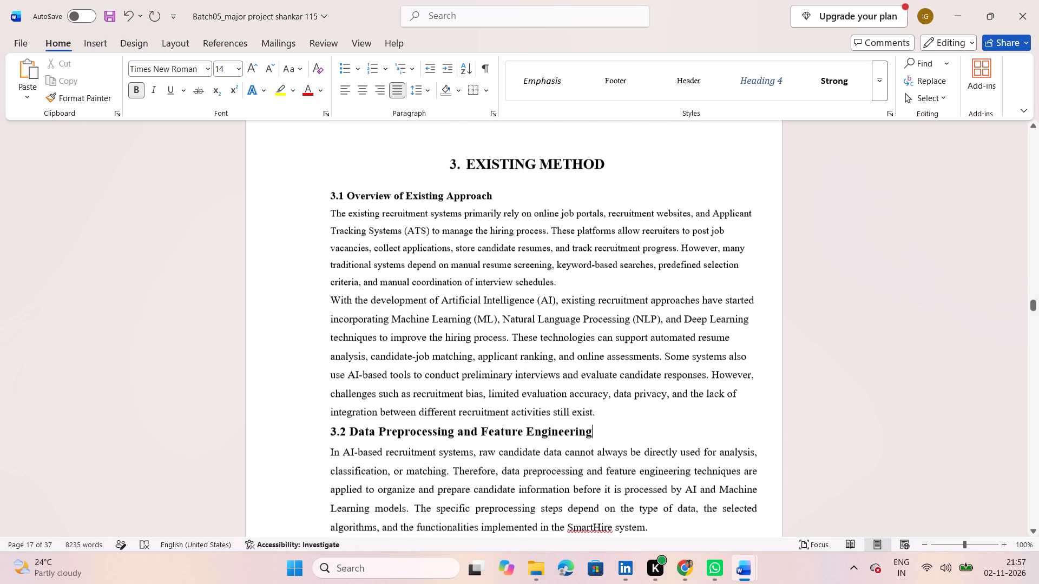
scroll(654, 302, up, 1)
drag(495, 208, 337, 198)
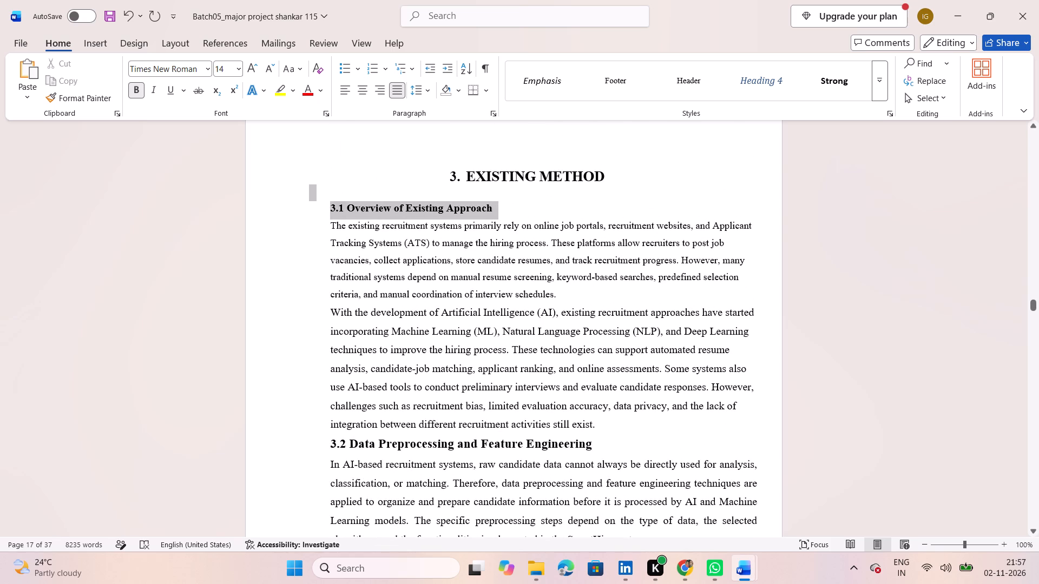
drag(337, 198, 330, 198)
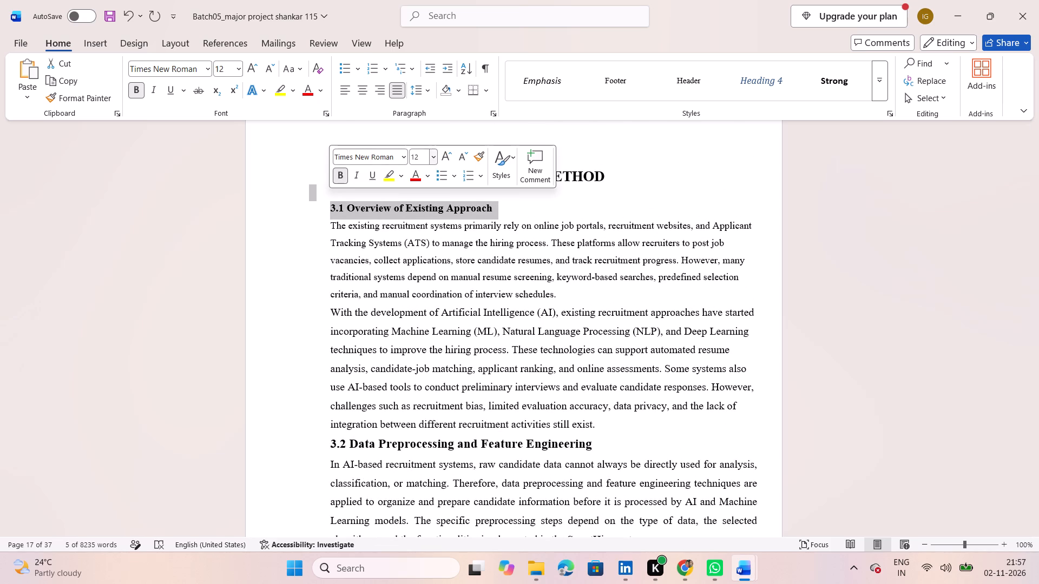
click(417, 157)
text(14)
key(Return)
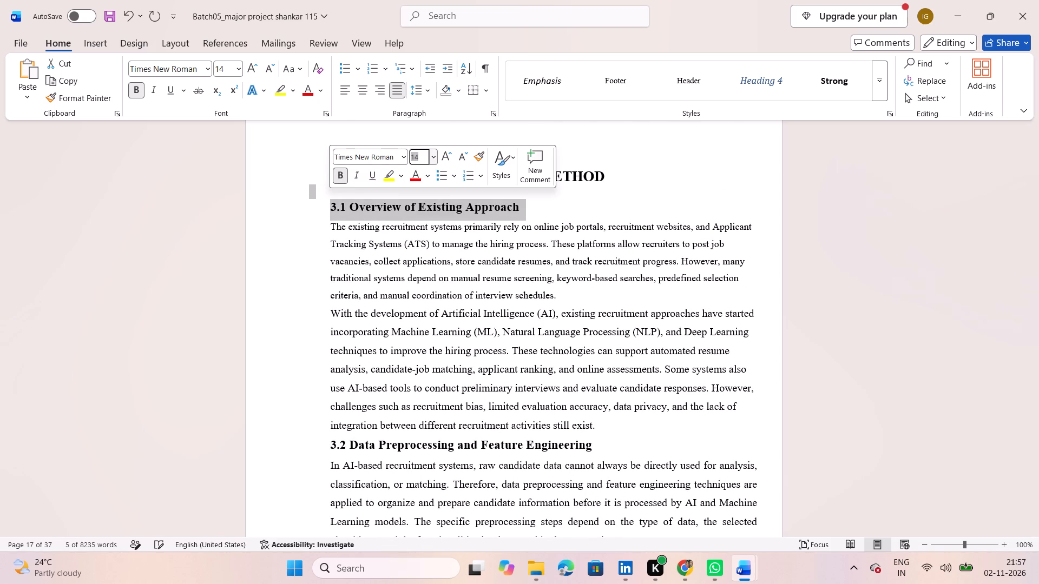
click(579, 211)
Set the font size of the 1.4 Applications heading in the first chapter to 14.
scroll(579, 211, up, 3)
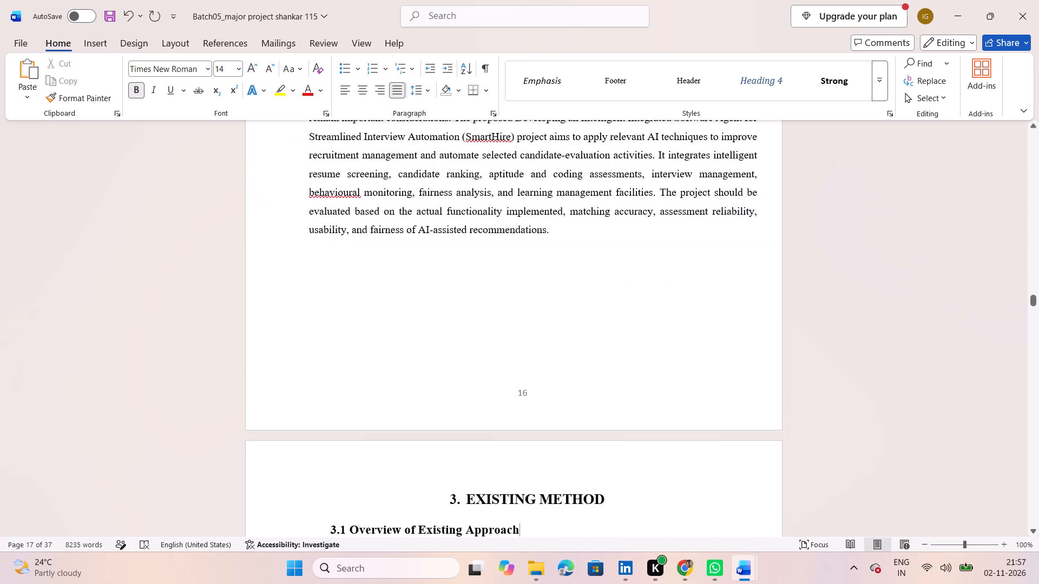
scroll(579, 211, up, 9)
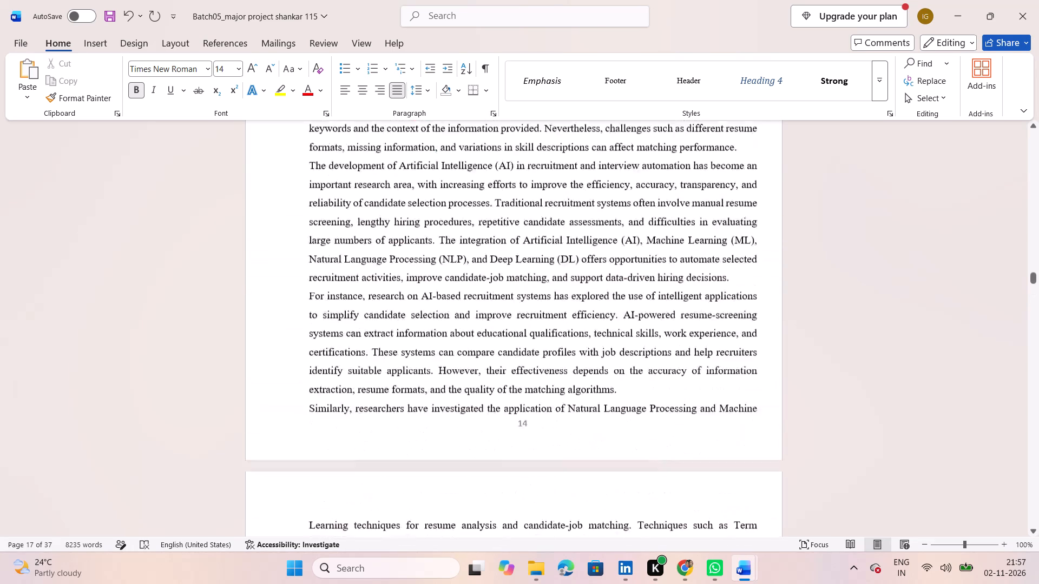
scroll(579, 211, up, 6)
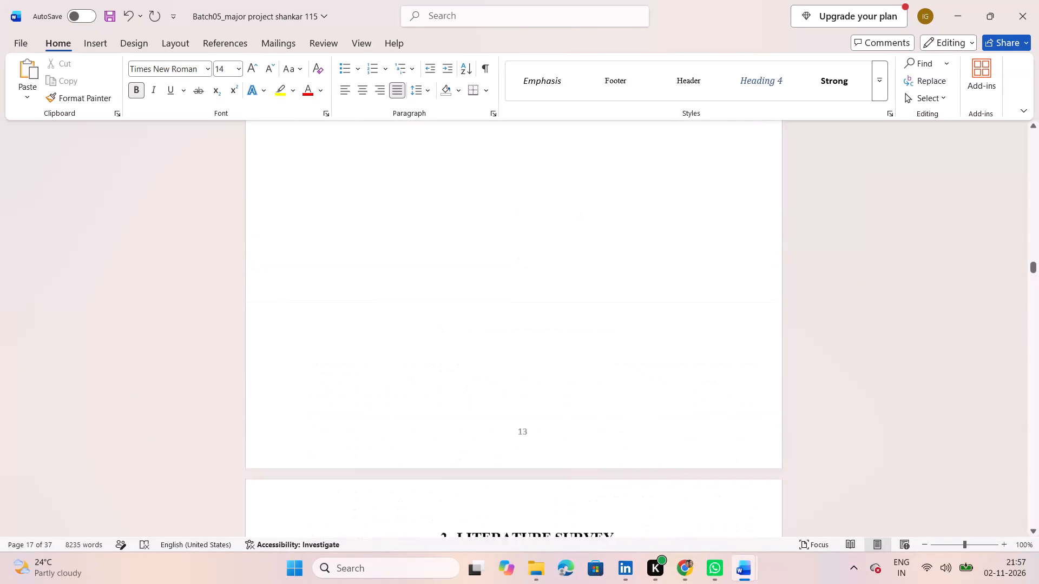
scroll(579, 211, up, 2)
scroll(557, 317, up, 1)
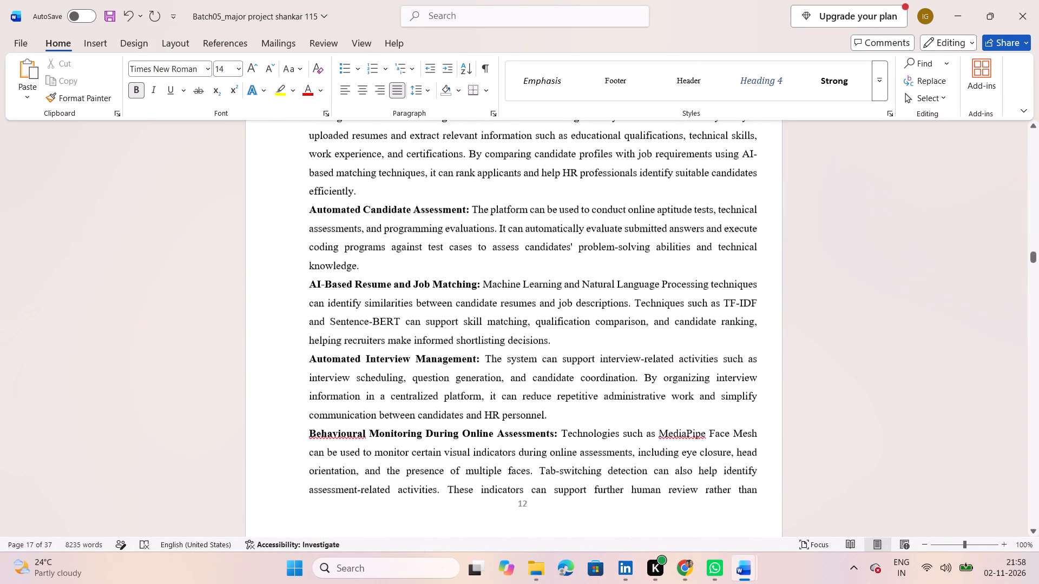
scroll(557, 317, up, 2)
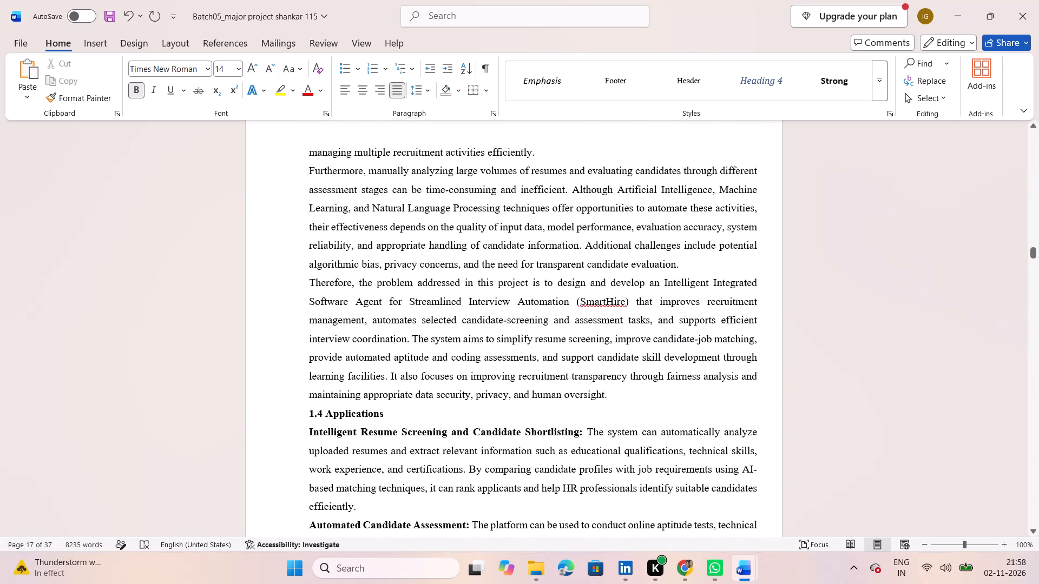
drag(393, 415, 306, 413)
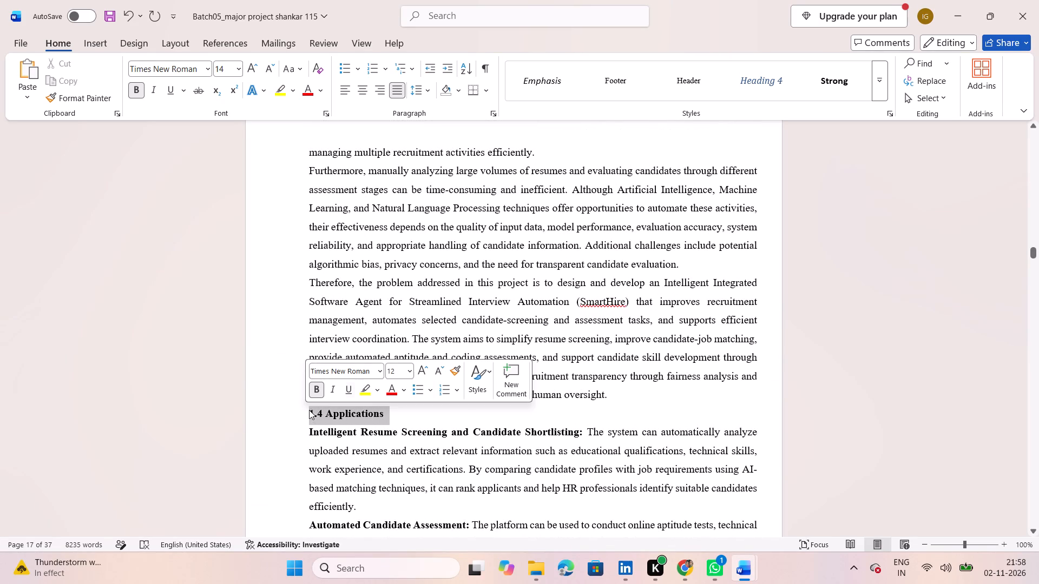
click(397, 369)
text(14)
key(Return)
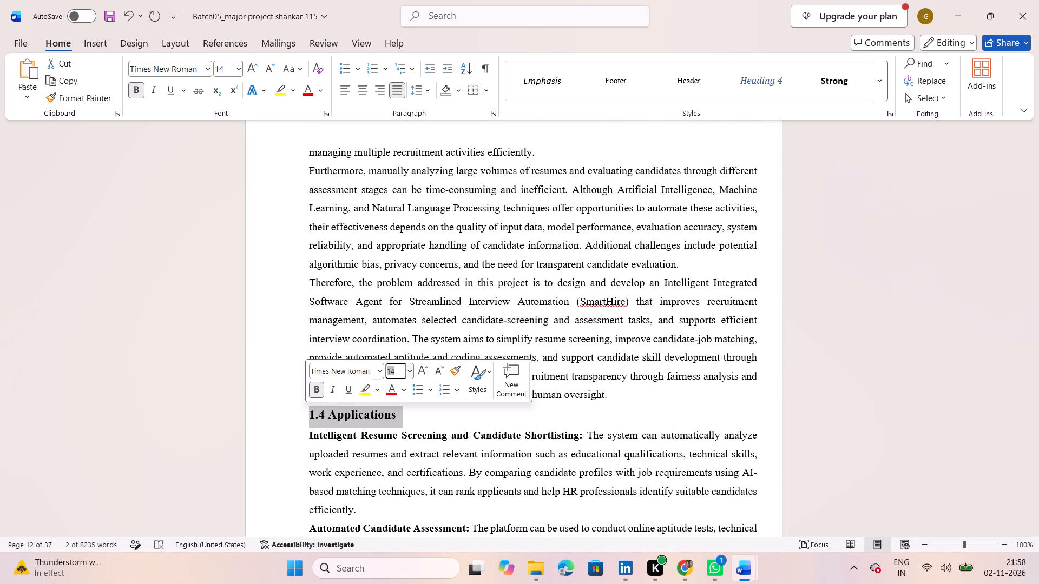
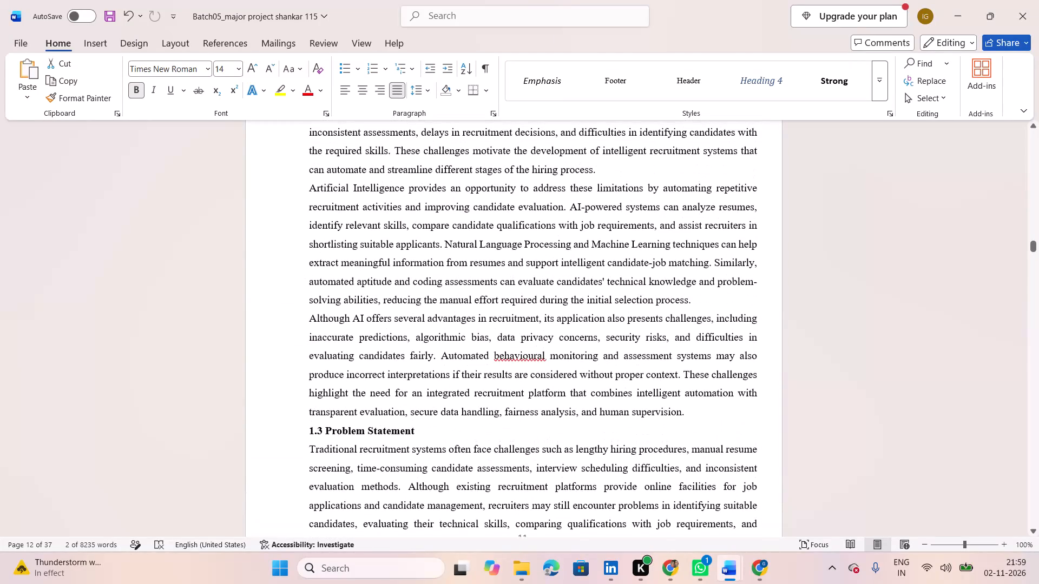
drag(423, 431, 299, 431)
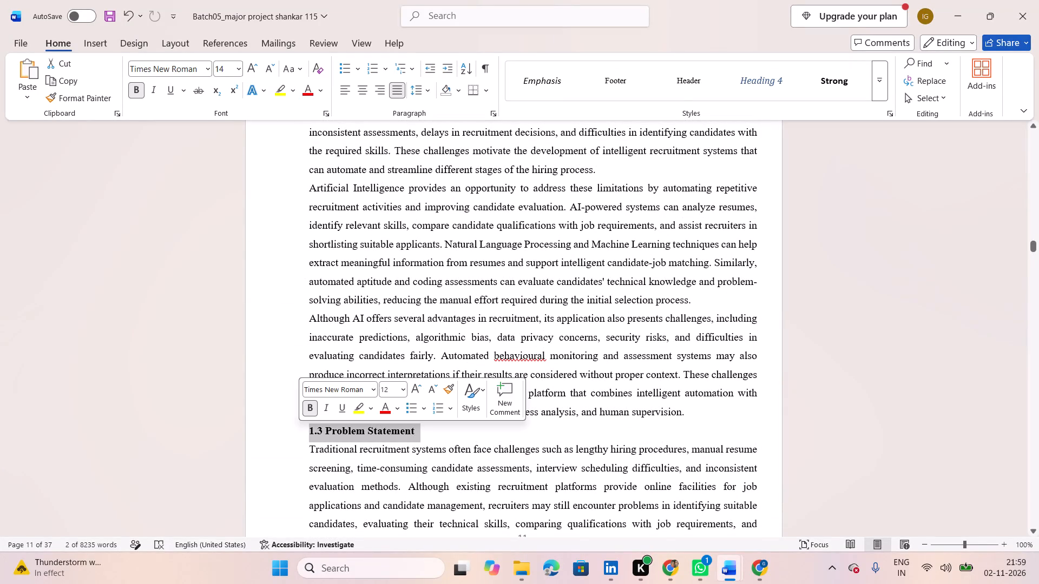
click(230, 69)
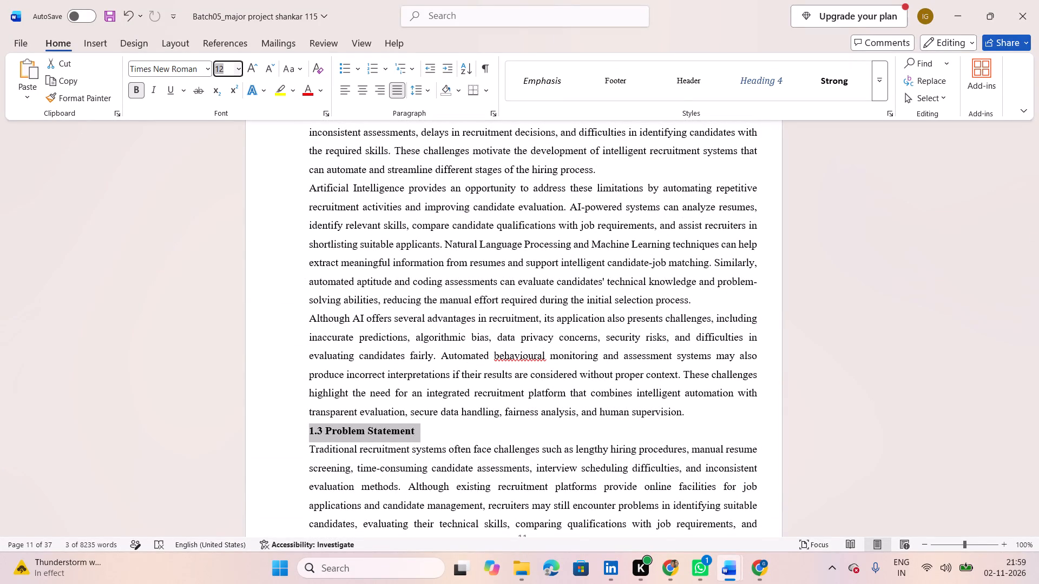
text(14)
key(Return)
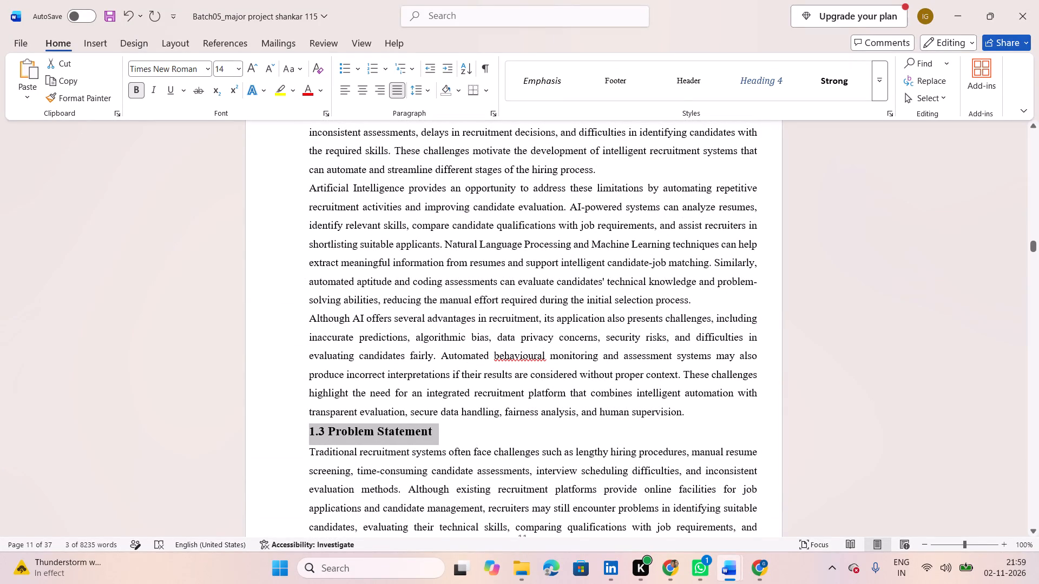
Set the font size of the "1.2 Motivation" subheading to 14.
scroll(361, 220, up, 2)
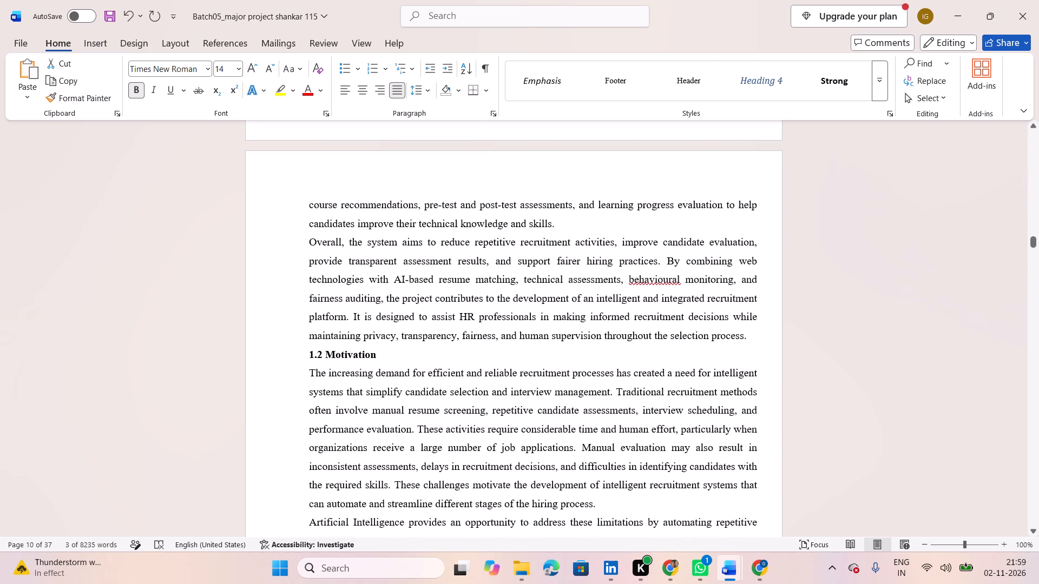
drag(378, 353, 301, 354)
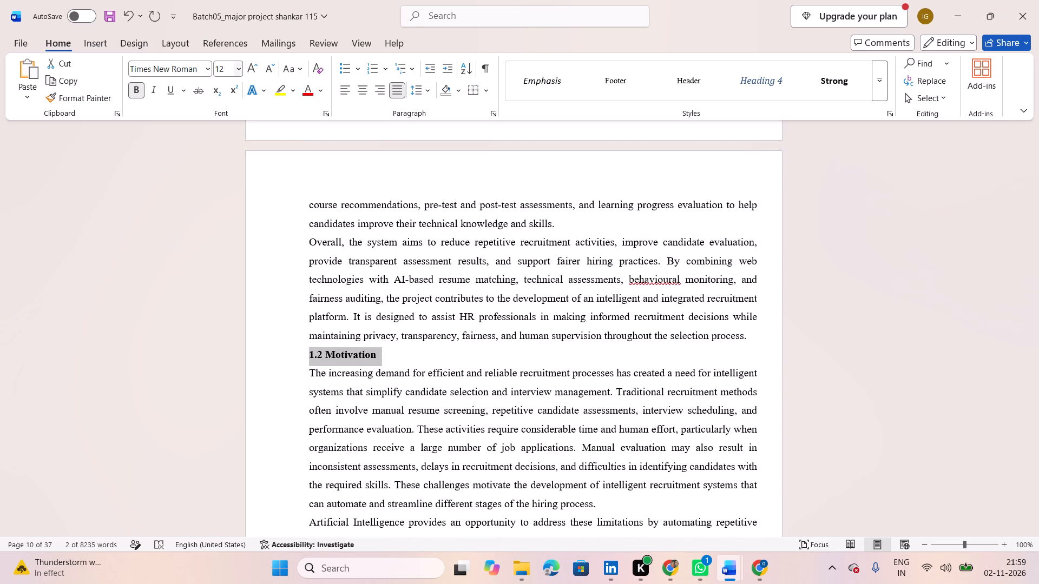
click(226, 73)
text(14)
key(Return)
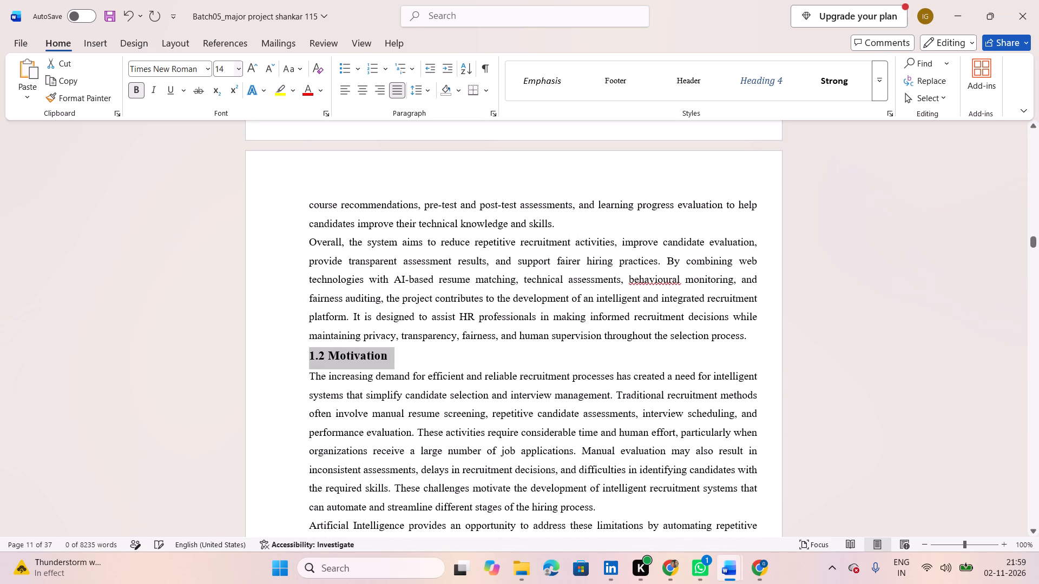
Set the font size of the "1.1 Overview" subheading under the Introduction chapter to 14.
scroll(425, 140, up, 3)
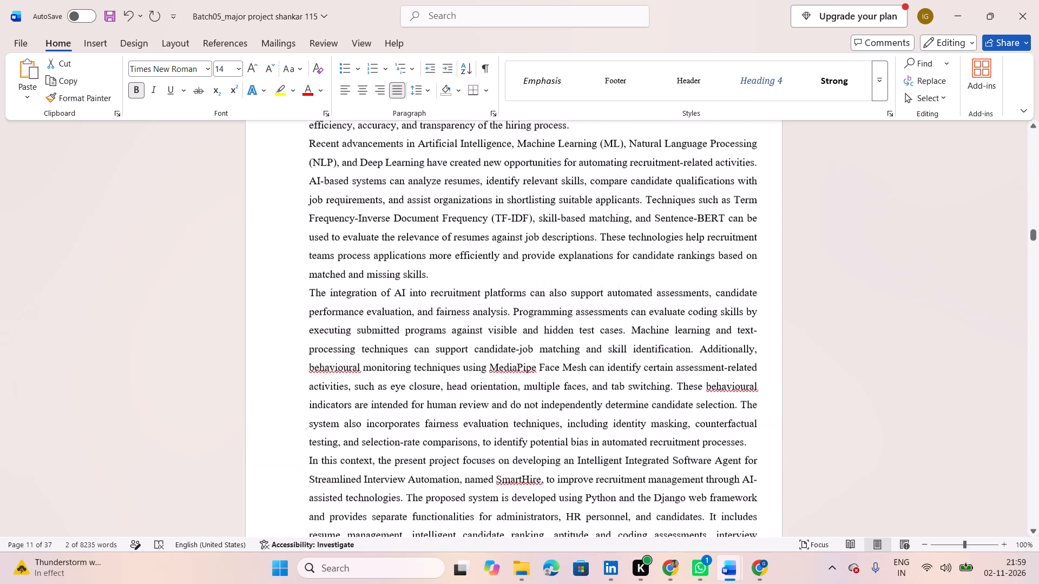
scroll(413, 189, up, 2)
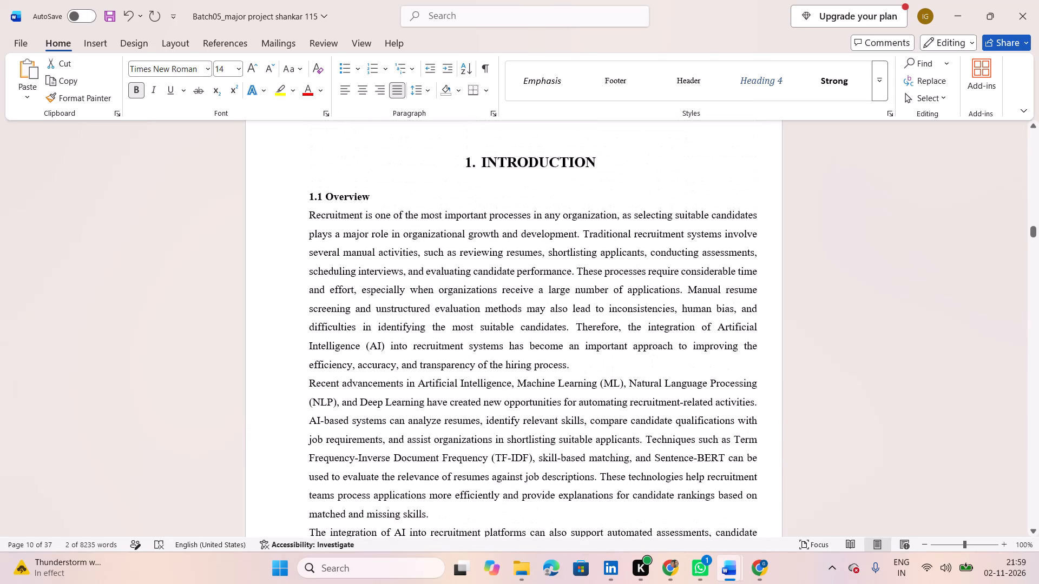
drag(374, 198, 306, 196)
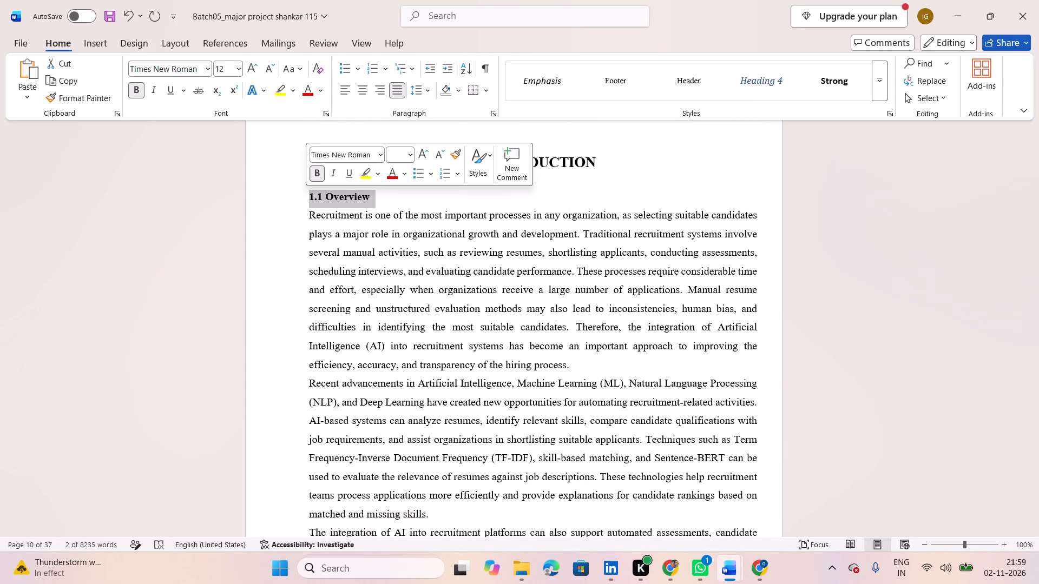
click(395, 156)
text(14)
key(Return)
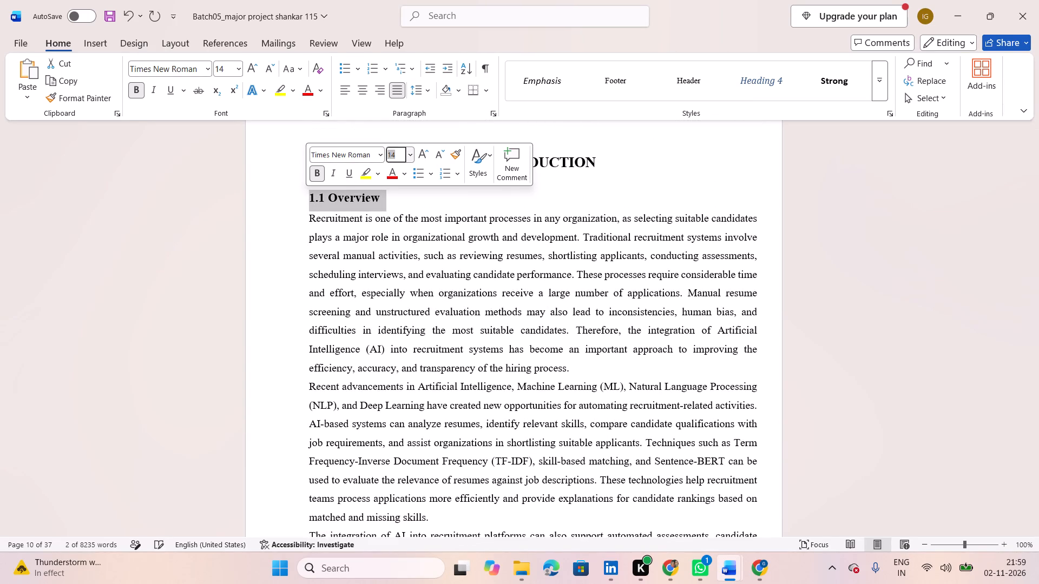
click(535, 199)
Review the report from the Abstract through the hardware and software requirements, checking subheading sizes, spacing and figure captions.
scroll(535, 199, up, 2)
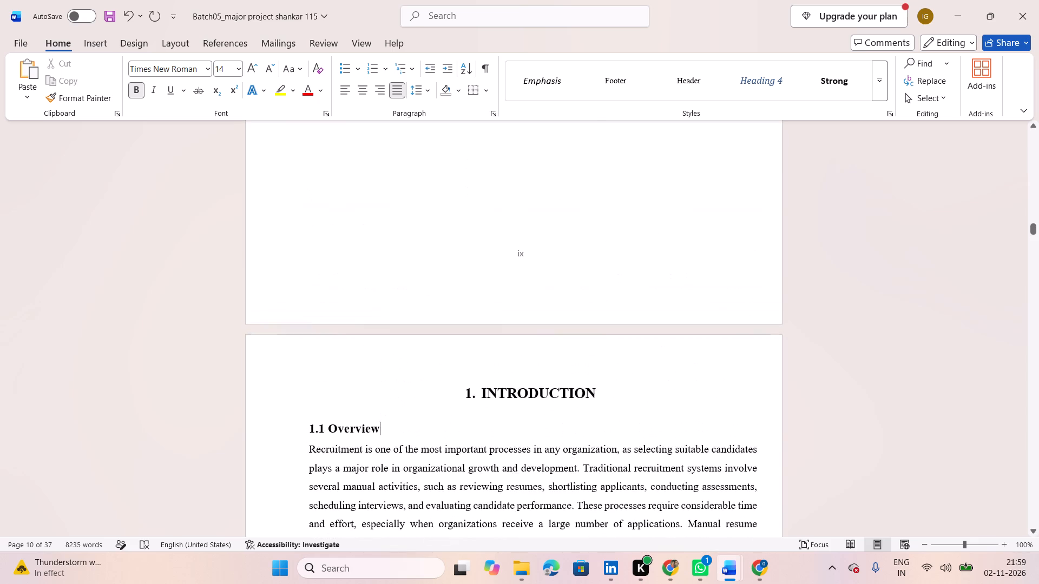
scroll(535, 199, up, 4)
scroll(535, 199, up, 20)
scroll(535, 199, up, 20)
scroll(535, 199, up, 1)
scroll(535, 199, down, 1)
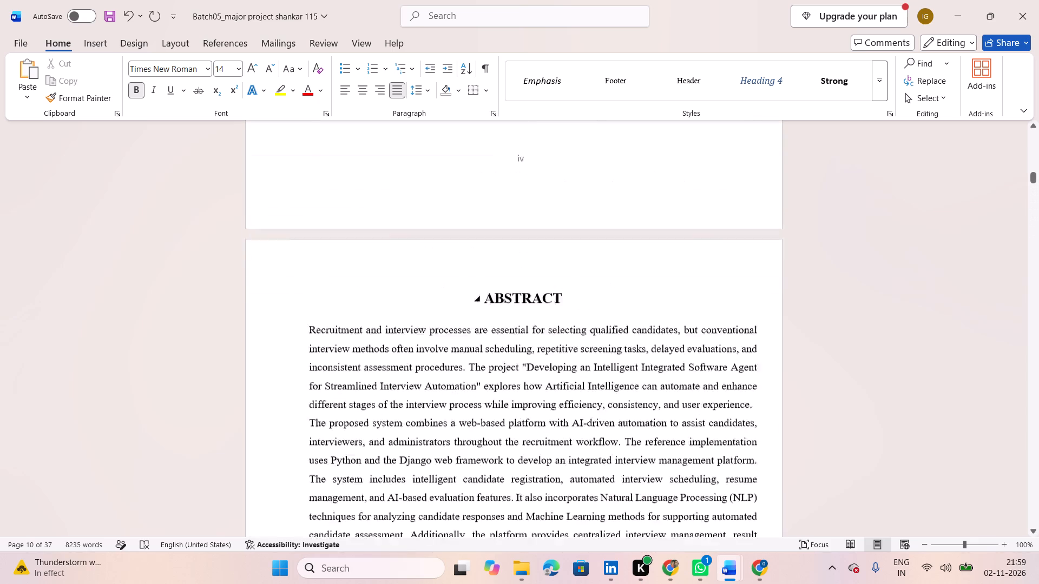
scroll(535, 199, down, 10)
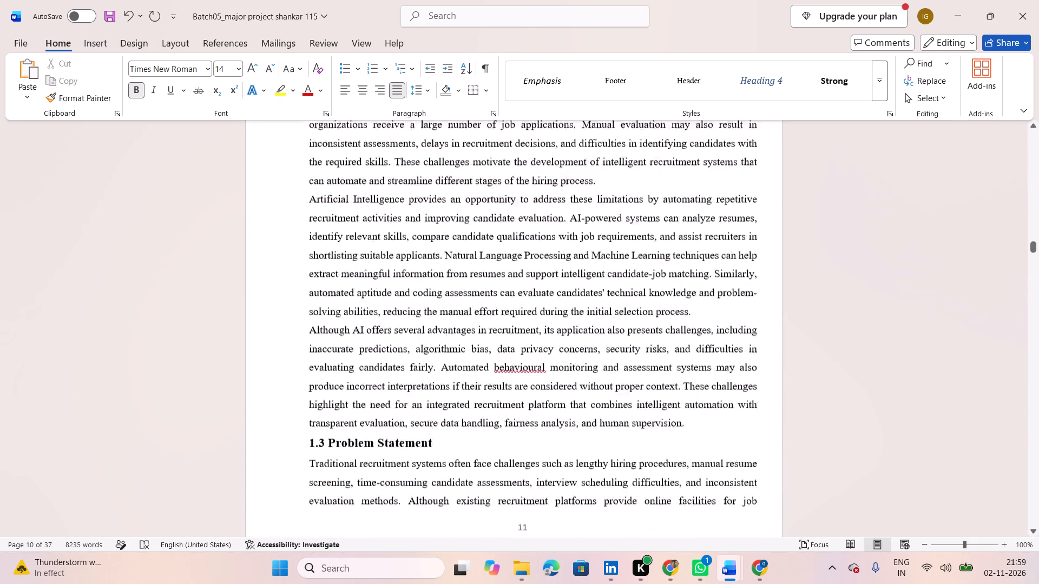
scroll(535, 199, up, 5)
scroll(535, 199, right, 1)
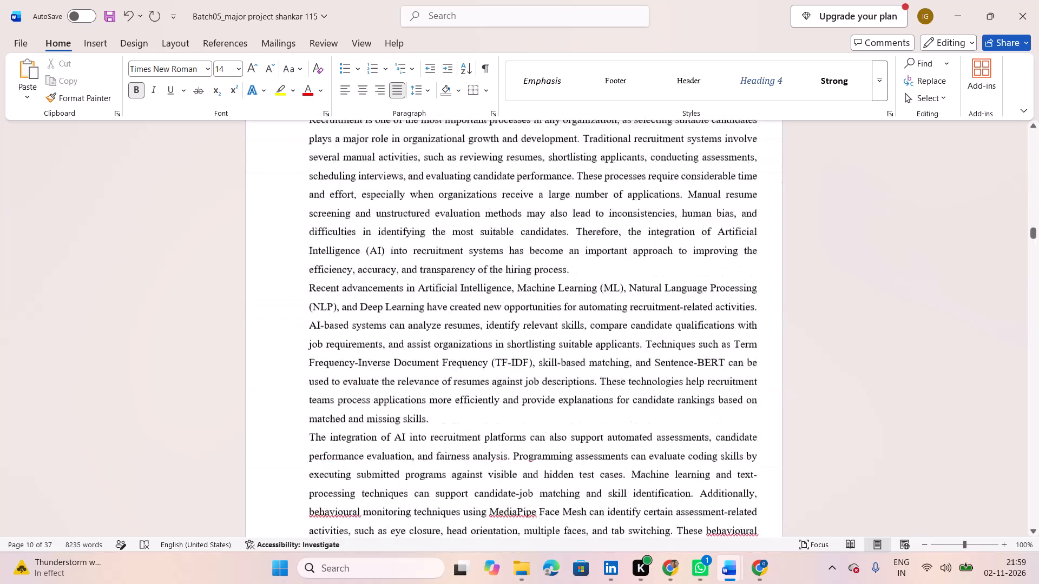
scroll(535, 199, right, 1)
scroll(535, 199, down, 1)
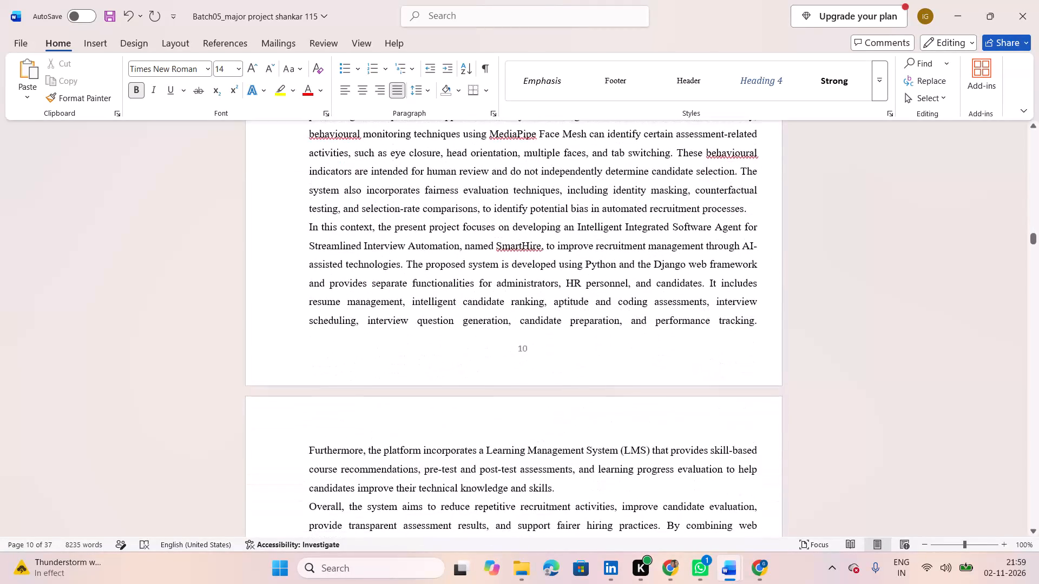
scroll(535, 199, down, 4)
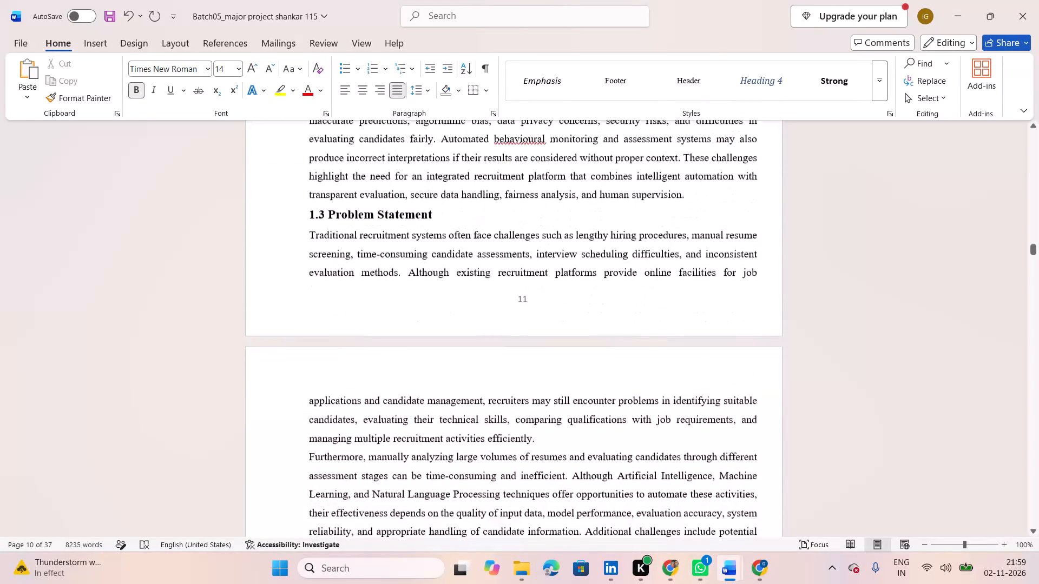
scroll(535, 199, down, 4)
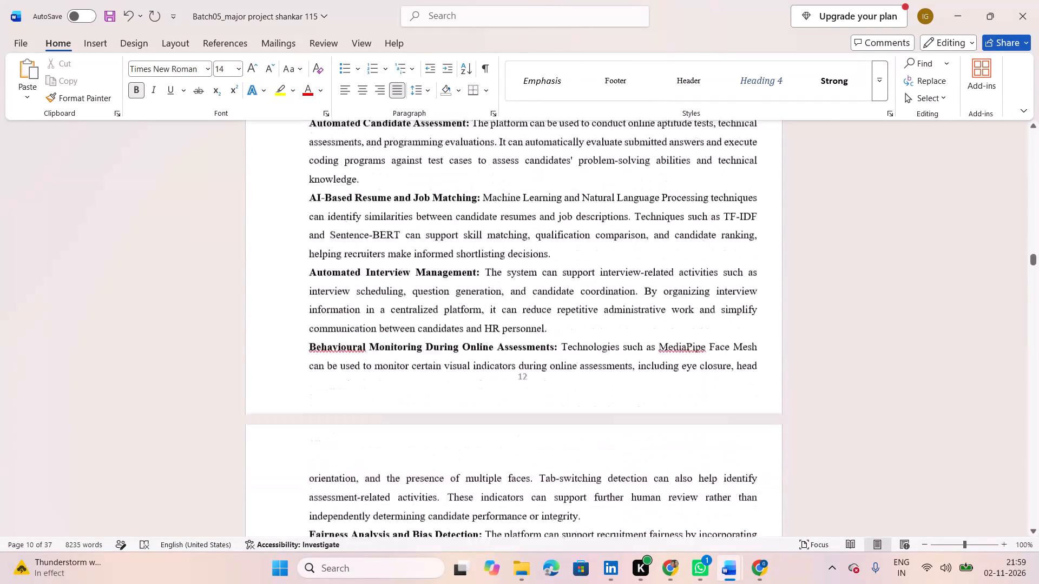
scroll(535, 199, down, 4)
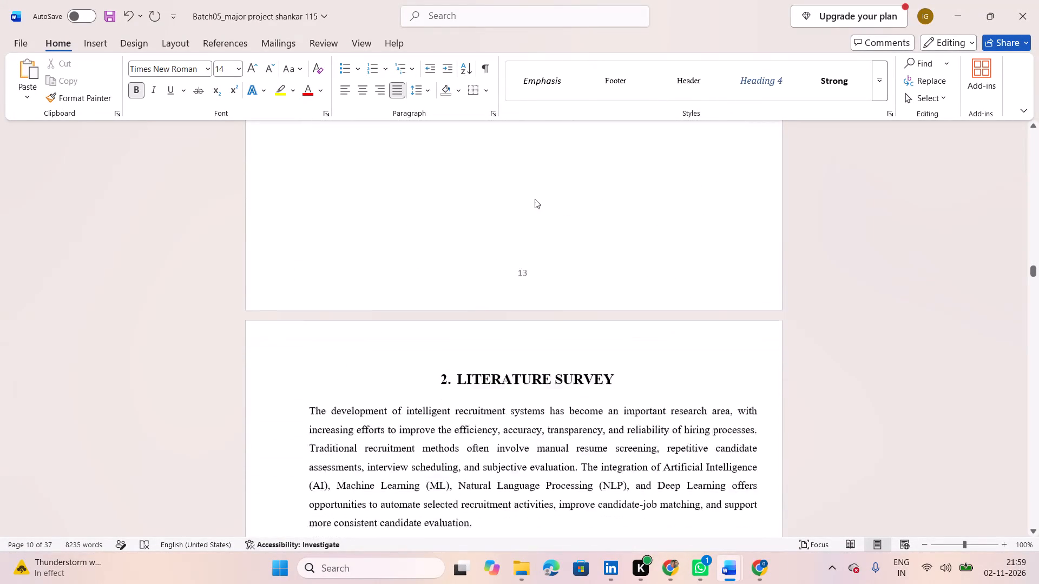
scroll(535, 199, down, 3)
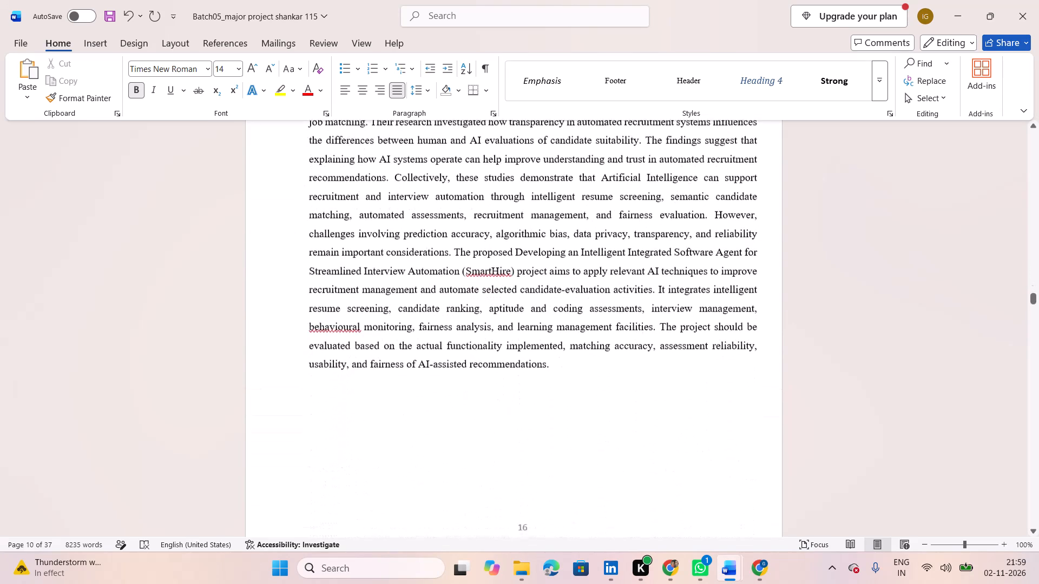
scroll(535, 199, down, 2)
scroll(535, 199, up, 1)
scroll(535, 199, down, 1)
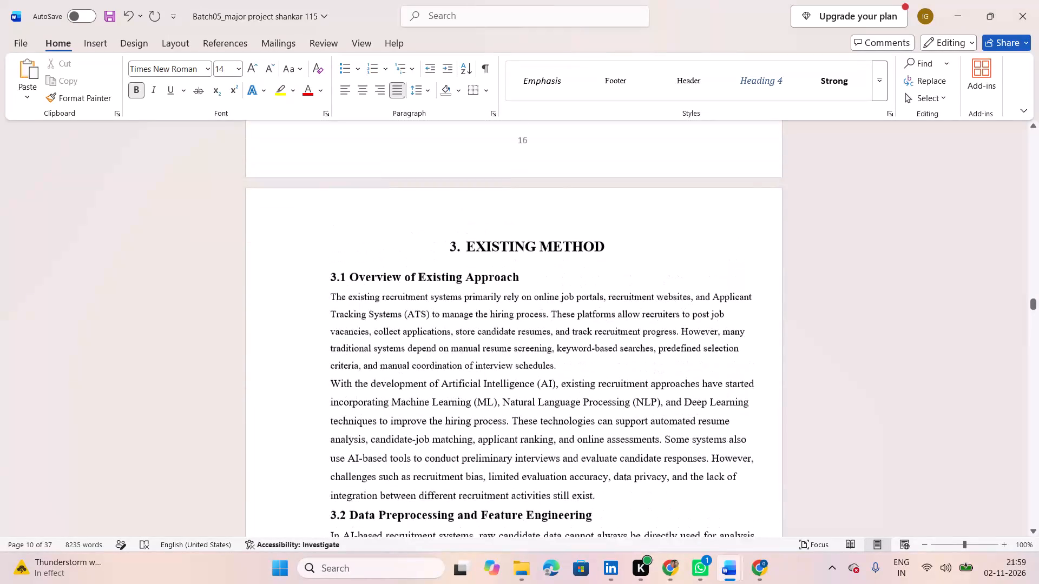
scroll(535, 199, down, 2)
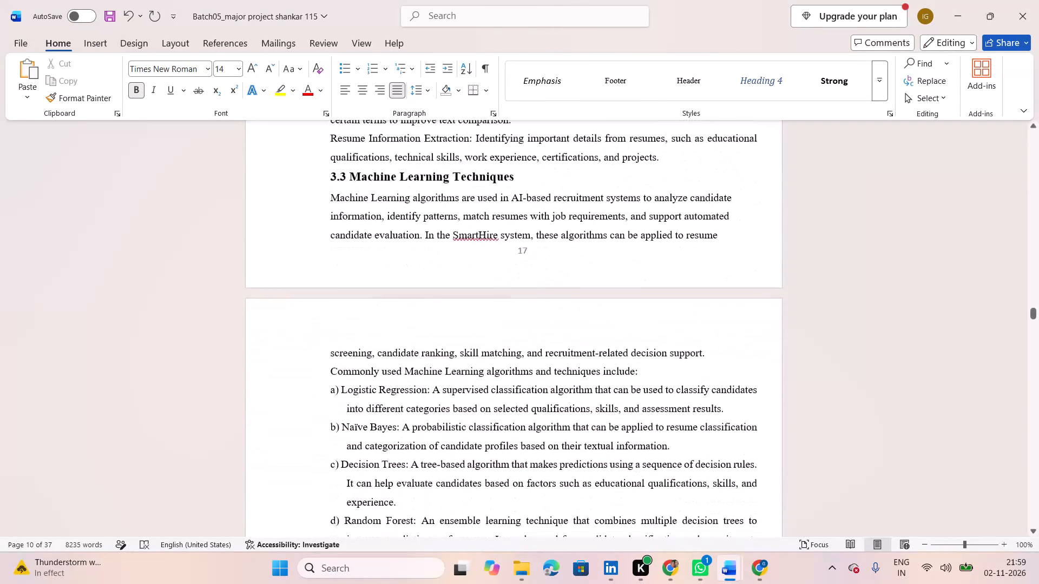
scroll(535, 199, down, 3)
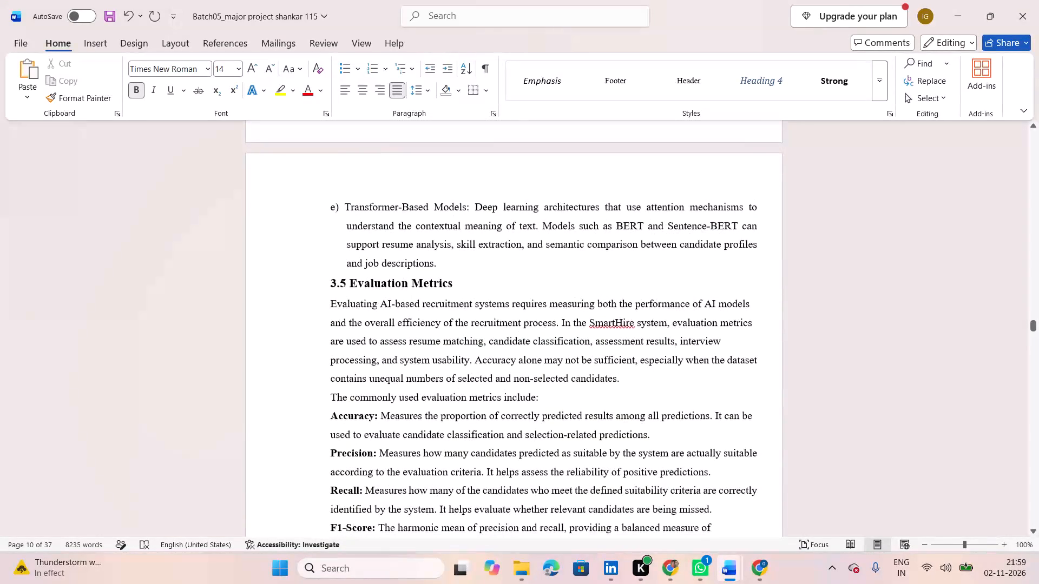
scroll(535, 199, down, 4)
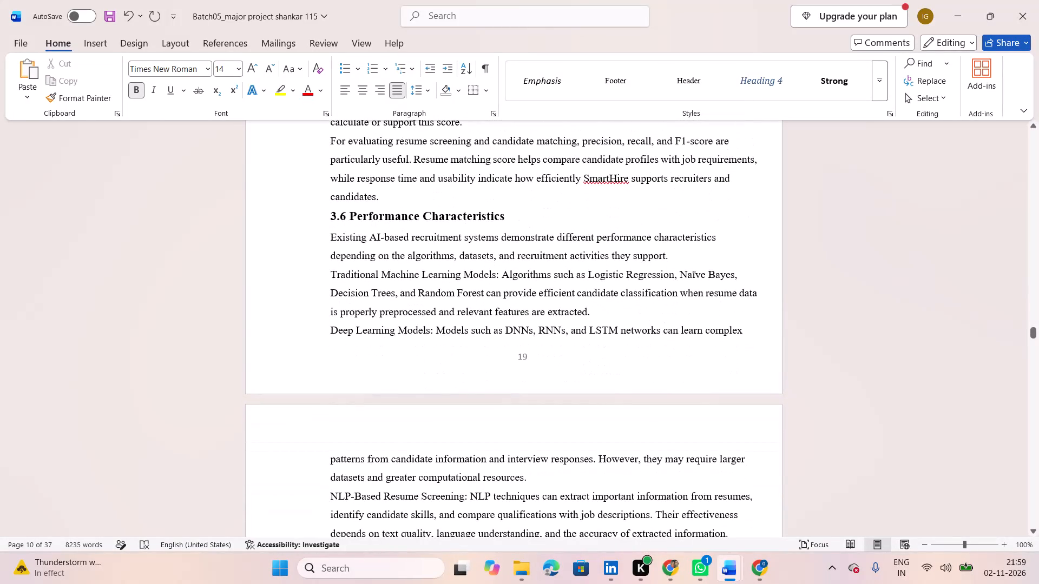
scroll(540, 260, down, 4)
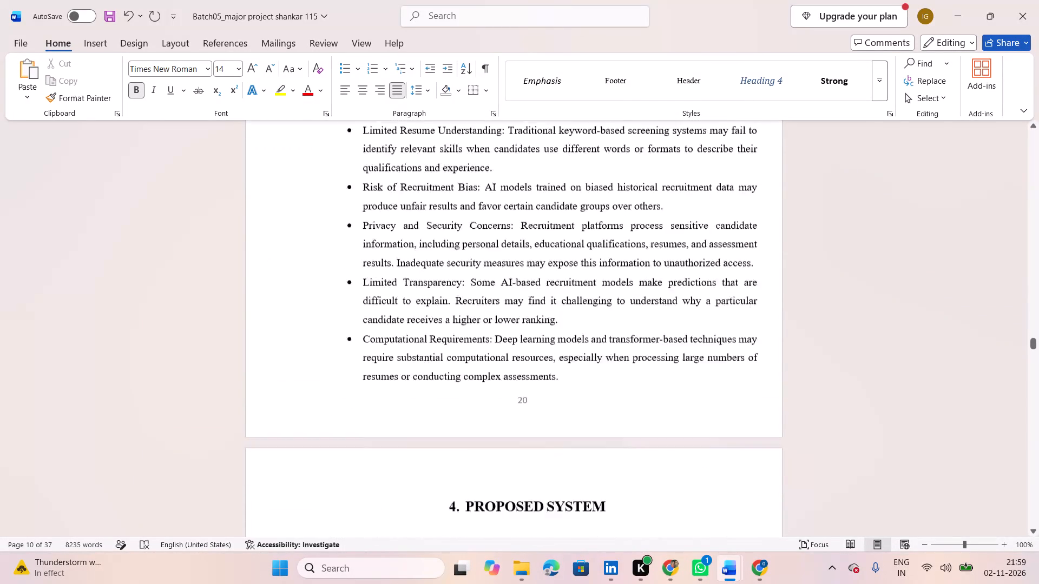
scroll(540, 260, down, 3)
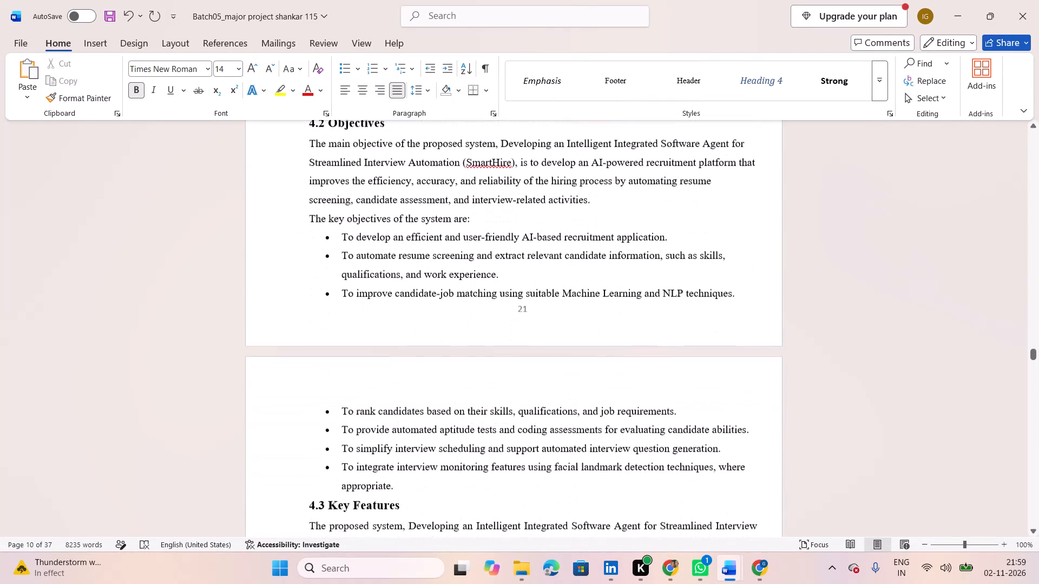
scroll(540, 260, down, 3)
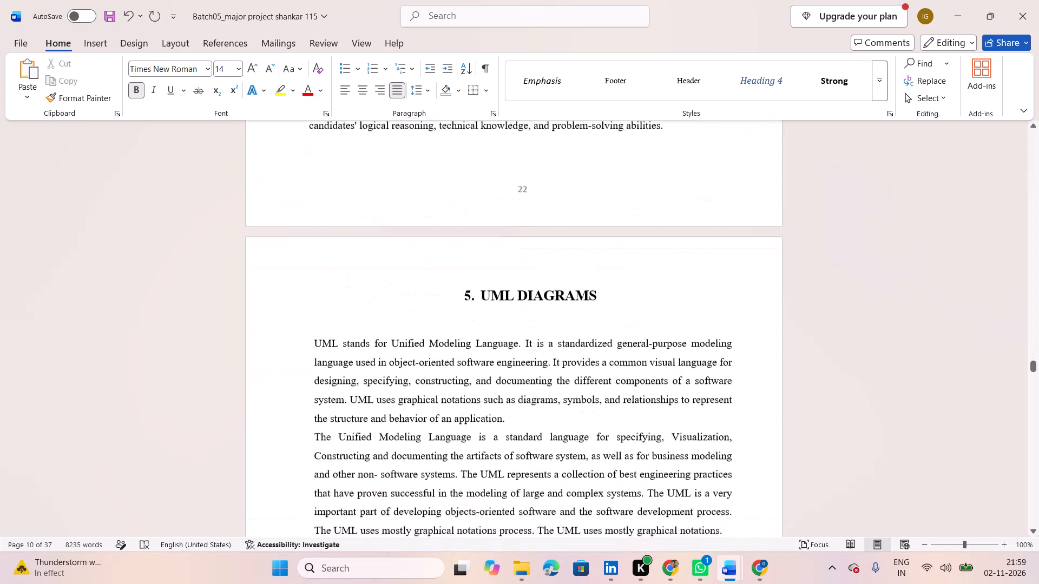
scroll(540, 260, down, 2)
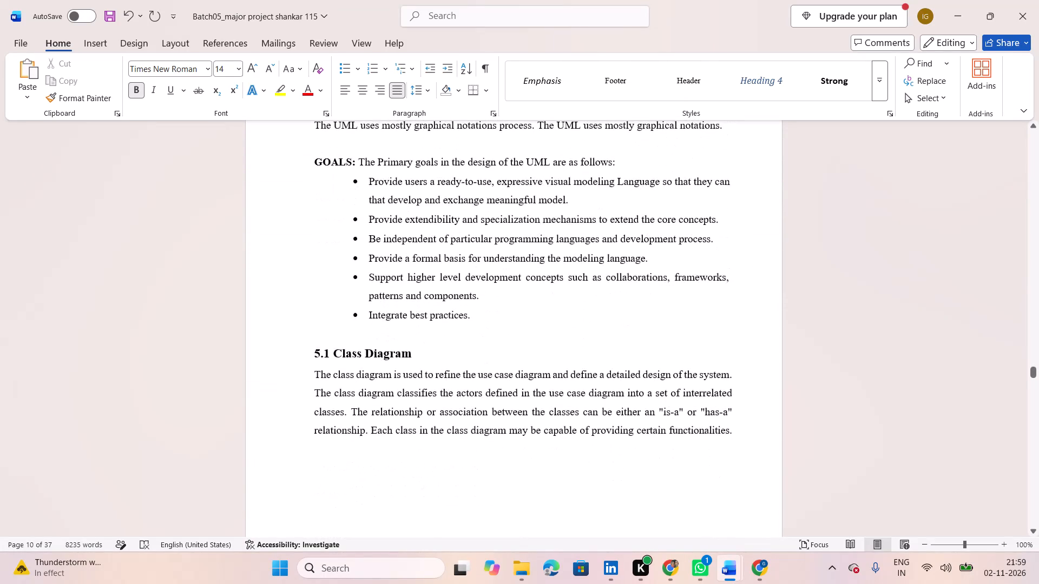
scroll(540, 260, down, 3)
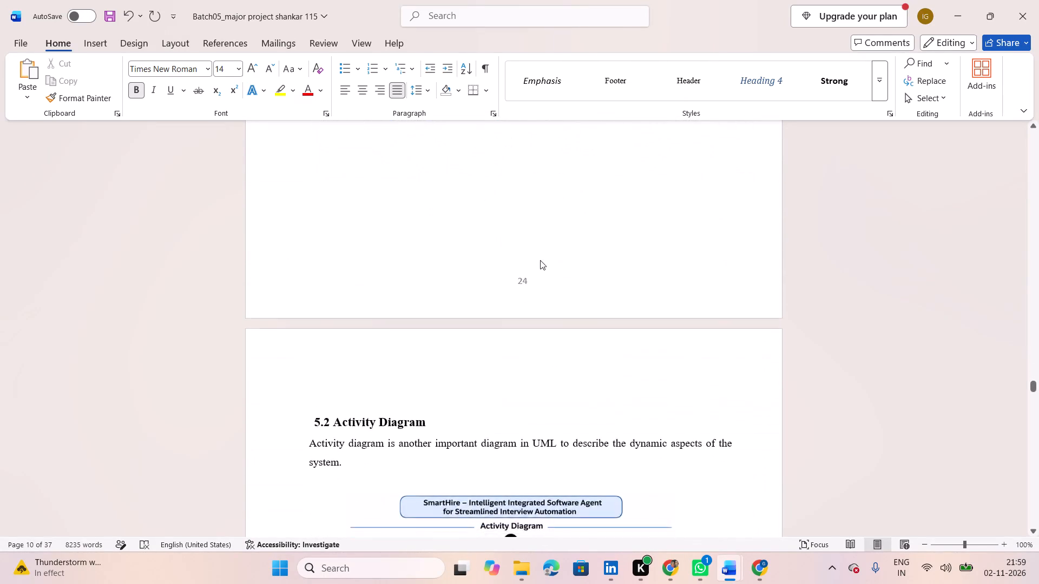
scroll(540, 260, down, 3)
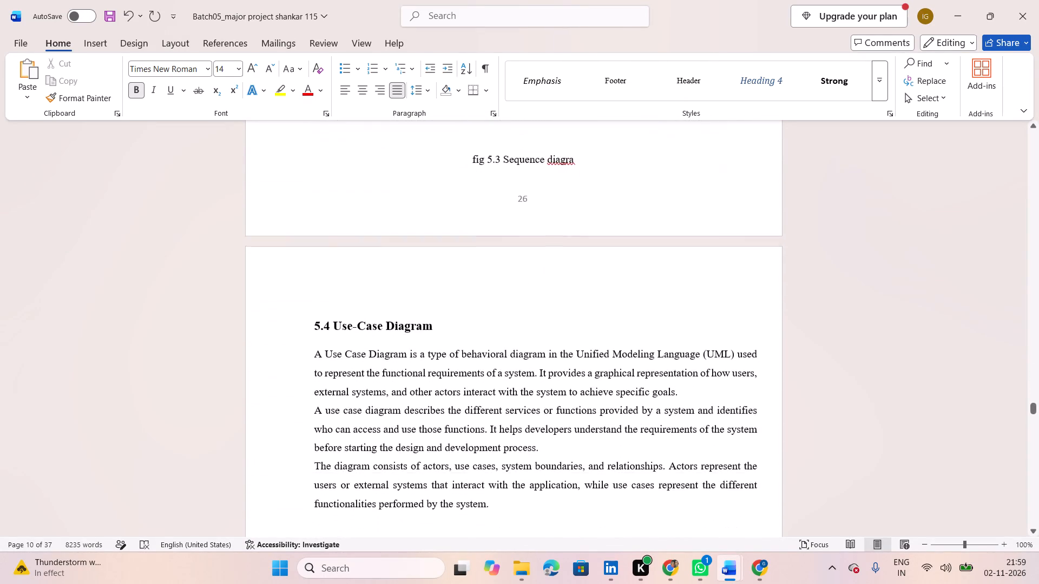
scroll(540, 260, down, 3)
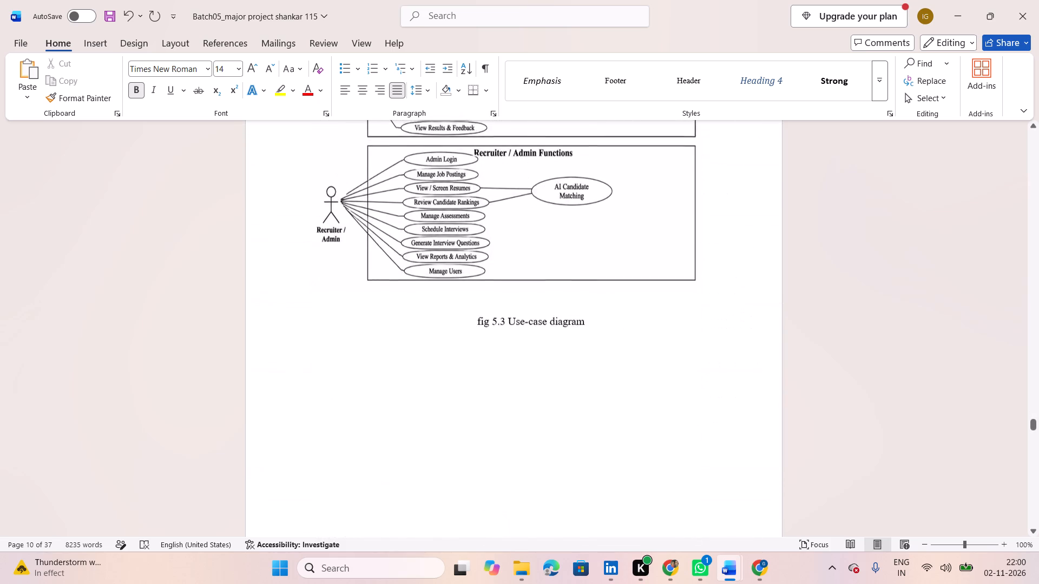
scroll(540, 260, down, 3)
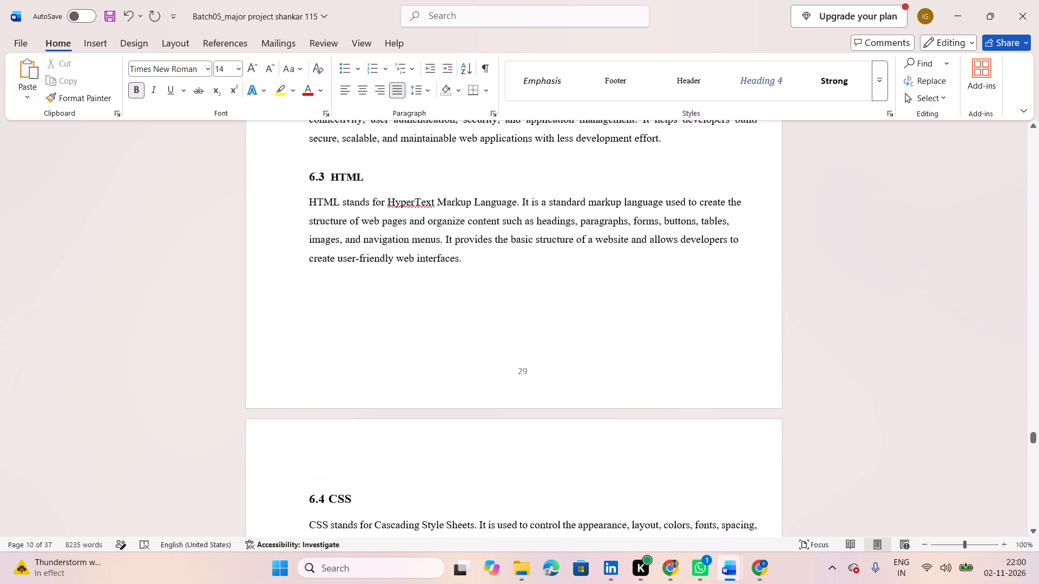
scroll(540, 260, down, 4)
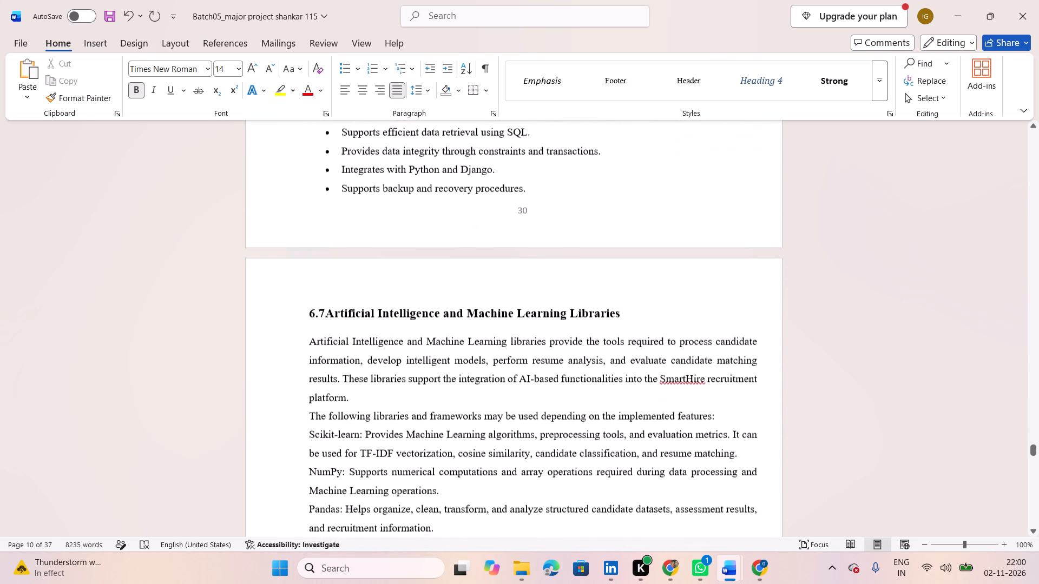
scroll(540, 260, down, 2)
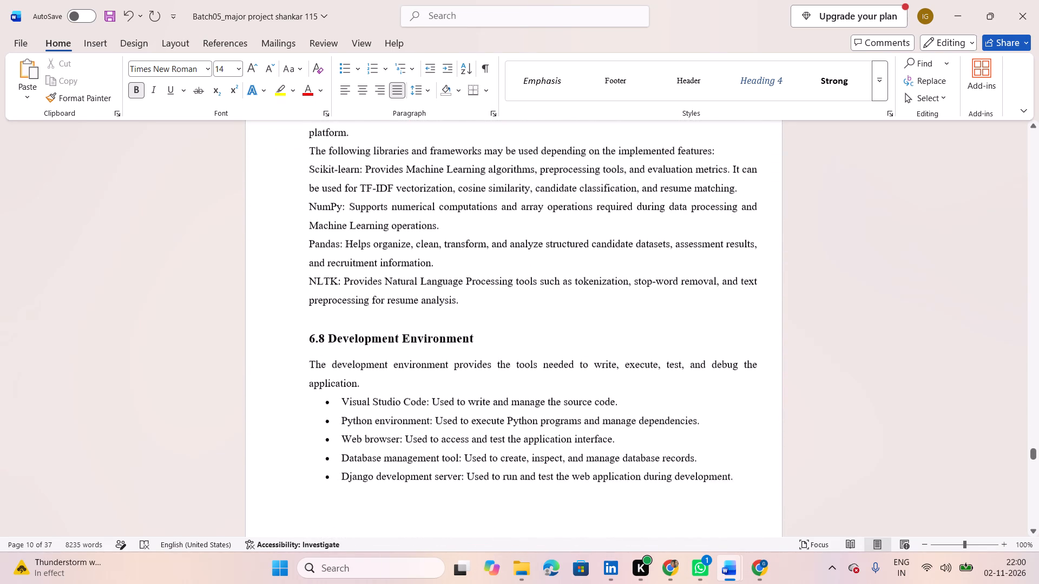
scroll(540, 260, down, 3)
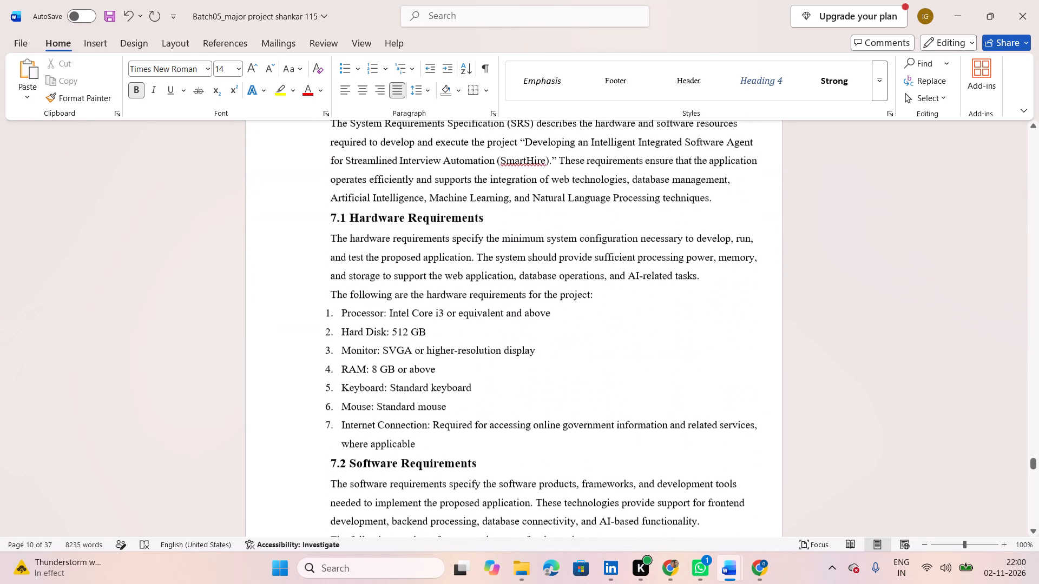
Review the rest of the report from the hardware and software requirements through the functional and non-functional requirements to the last page.
scroll(540, 260, down, 5)
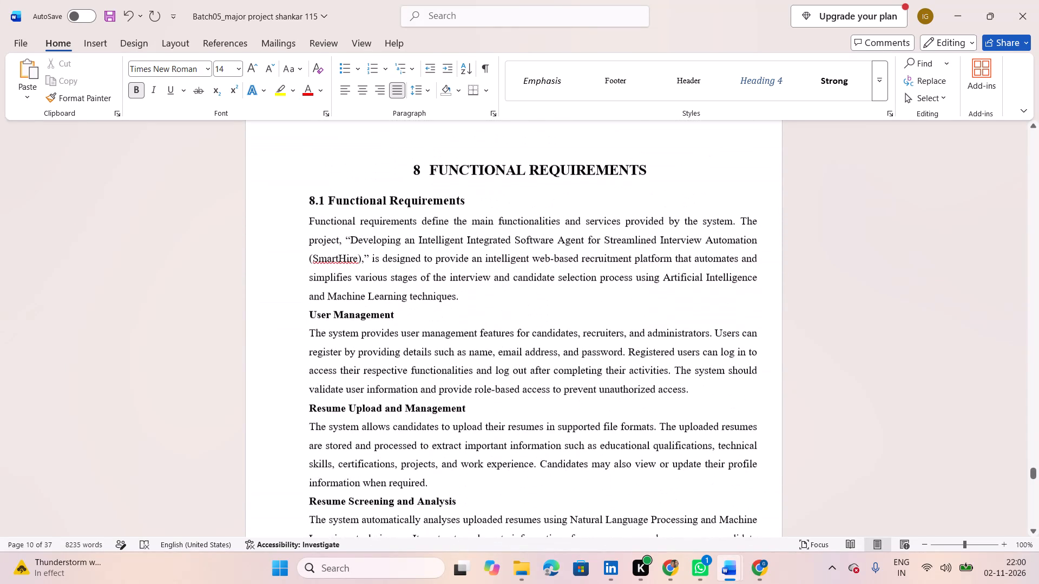
scroll(540, 260, down, 3)
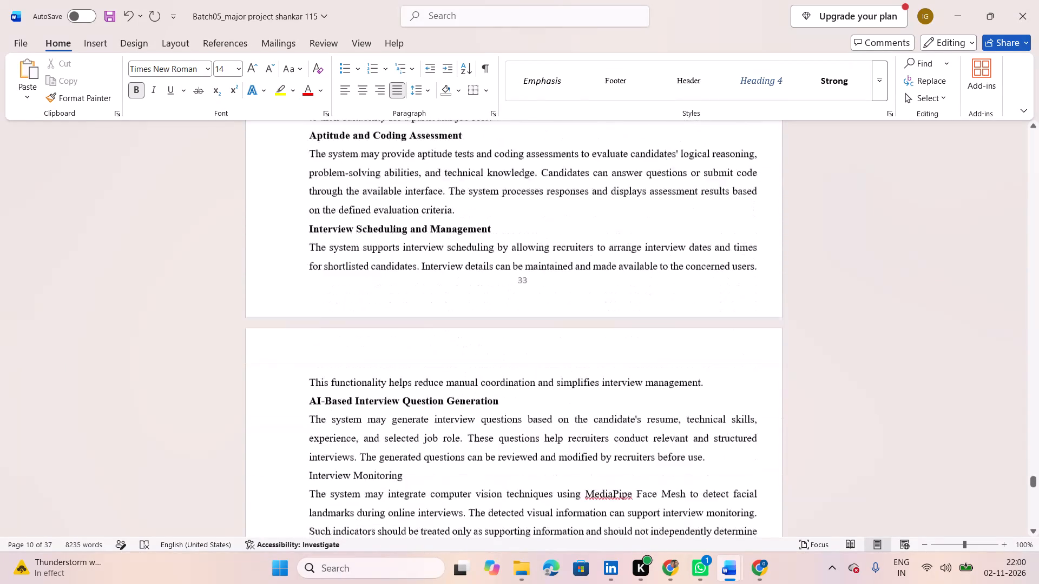
scroll(540, 260, down, 4)
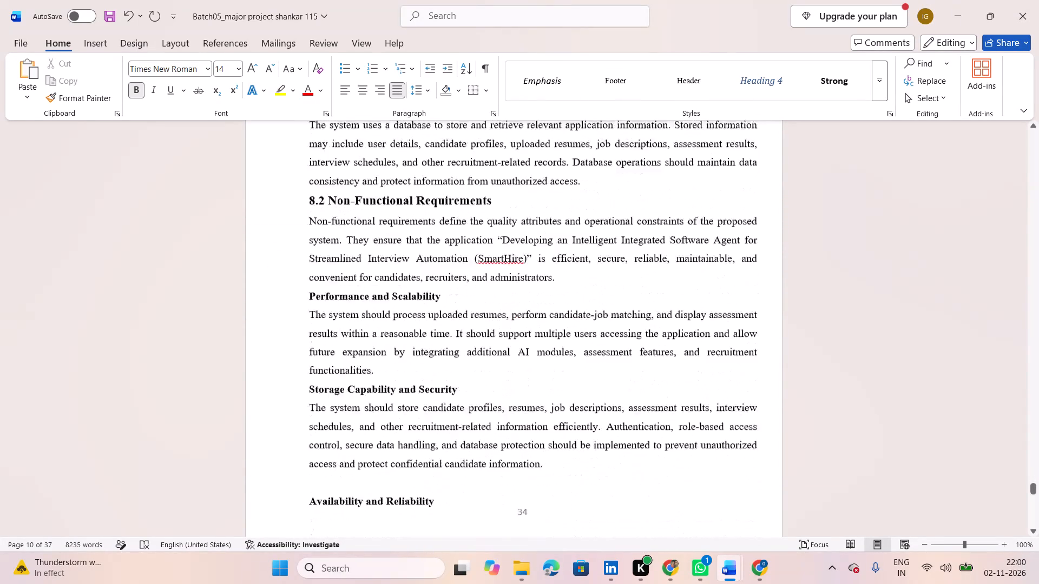
scroll(540, 260, down, 3)
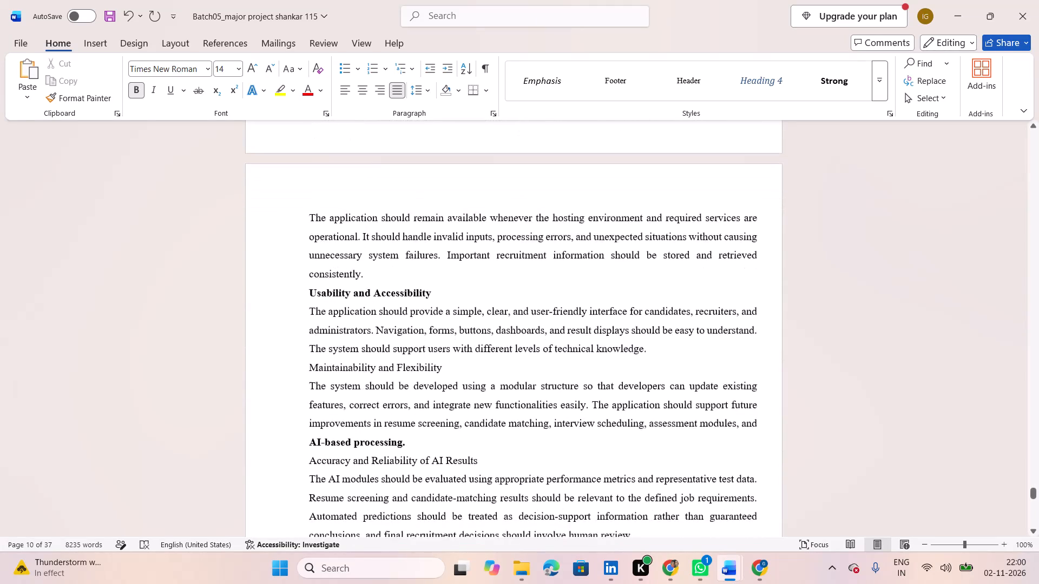
scroll(540, 260, down, 5)
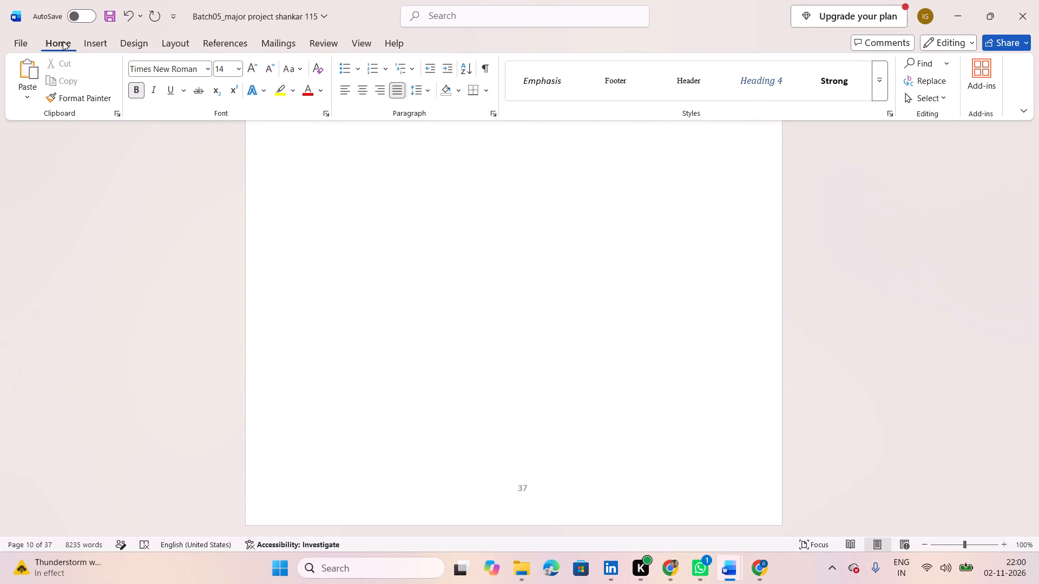
Save a copy of the report in the Downloads folder as a PDF named "Major Proj Document Batch 5 Shankar".
click(30, 44)
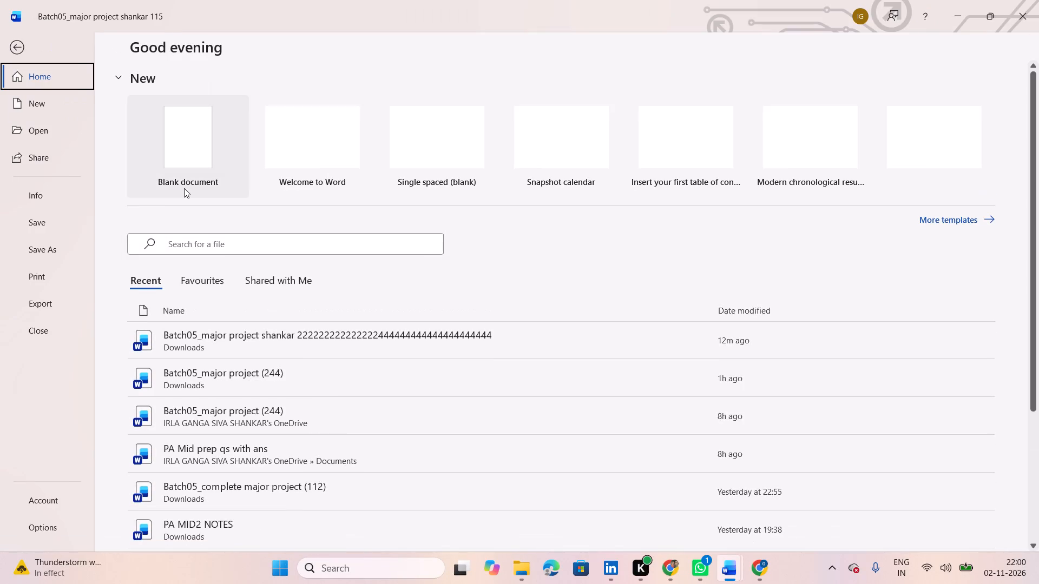
click(62, 246)
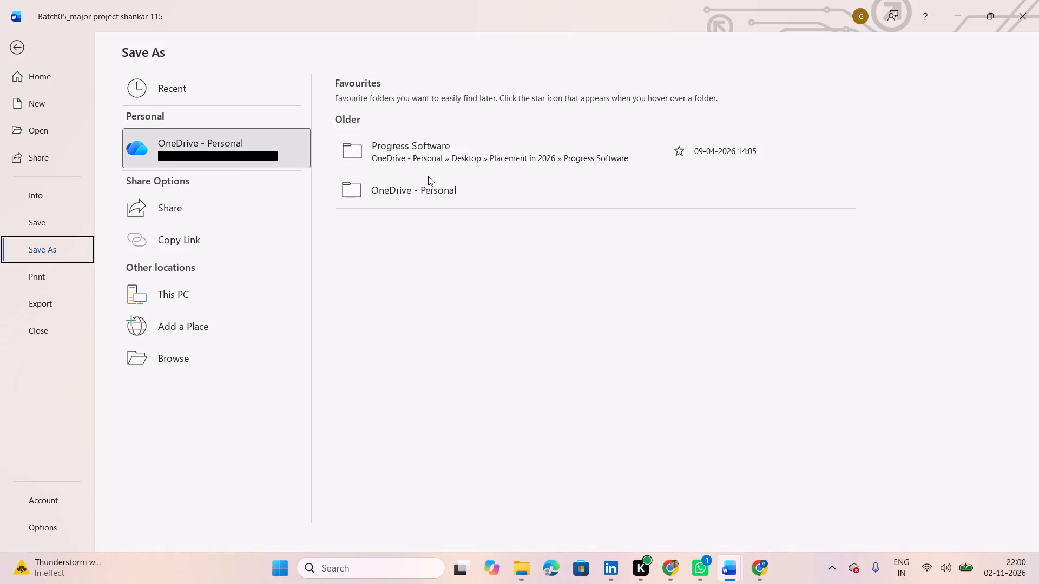
click(242, 157)
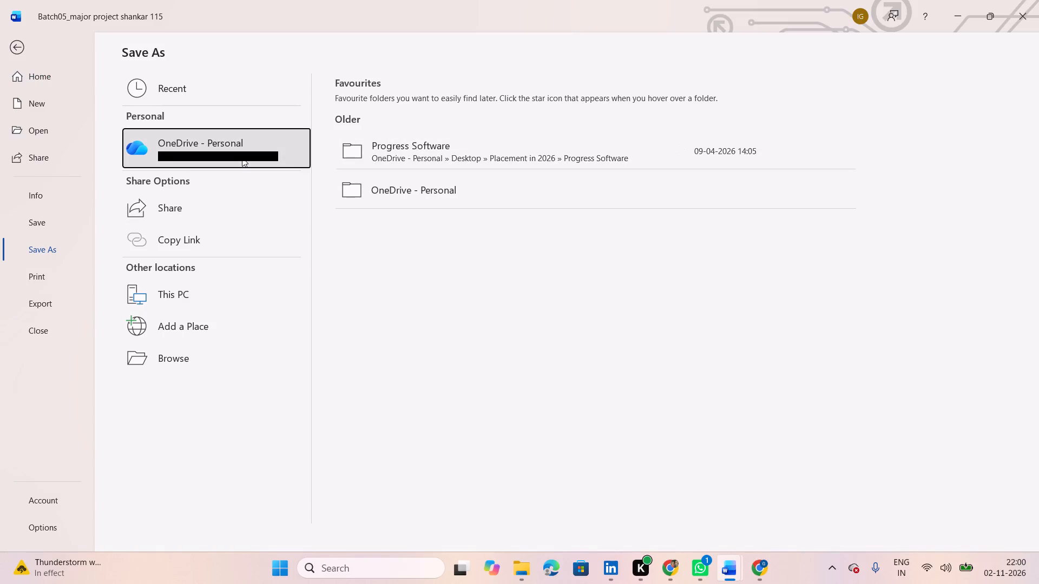
double_click(242, 157)
double_click(406, 196)
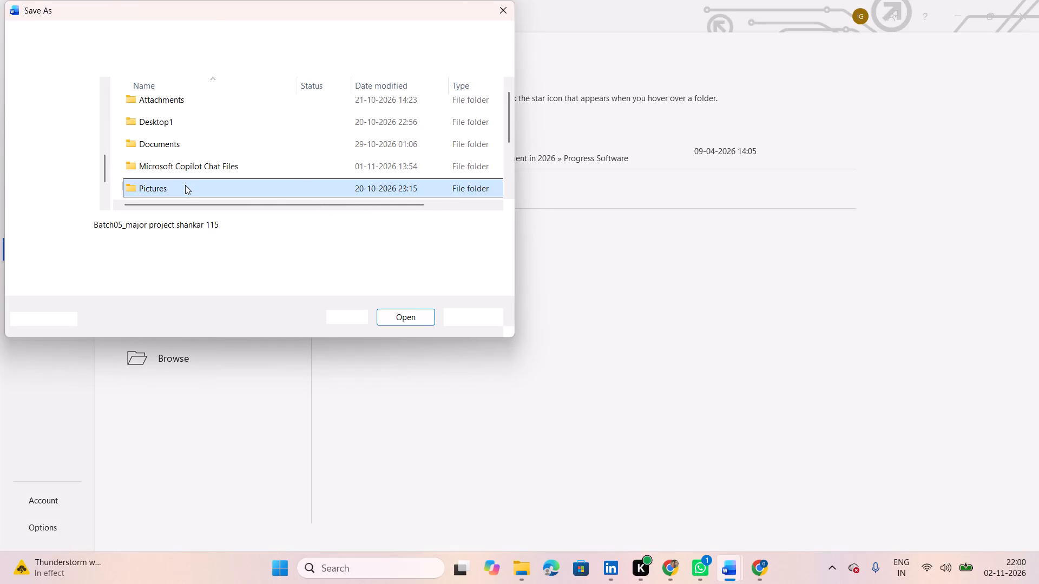
scroll(74, 142, up, 3)
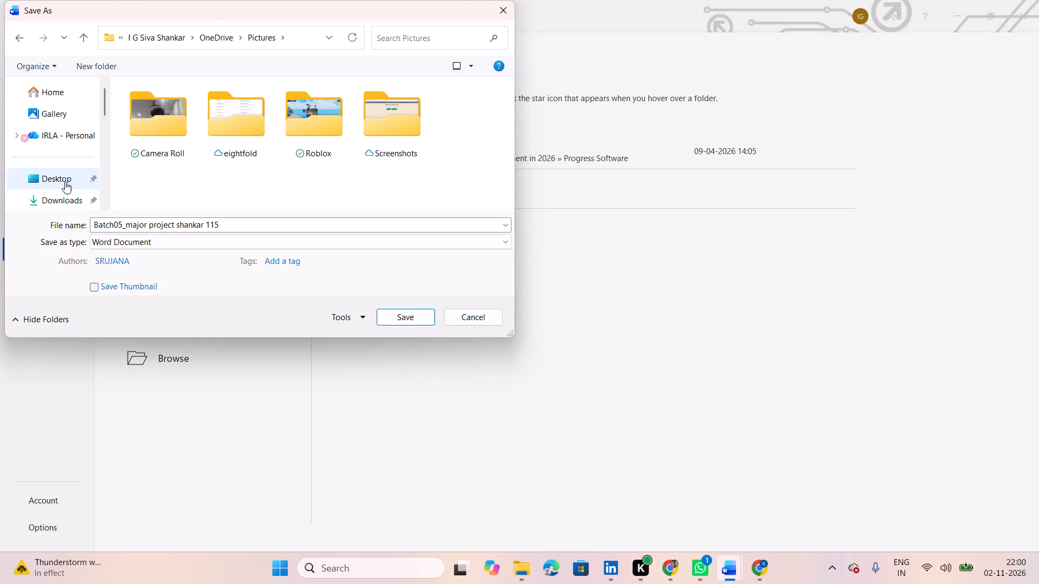
click(60, 207)
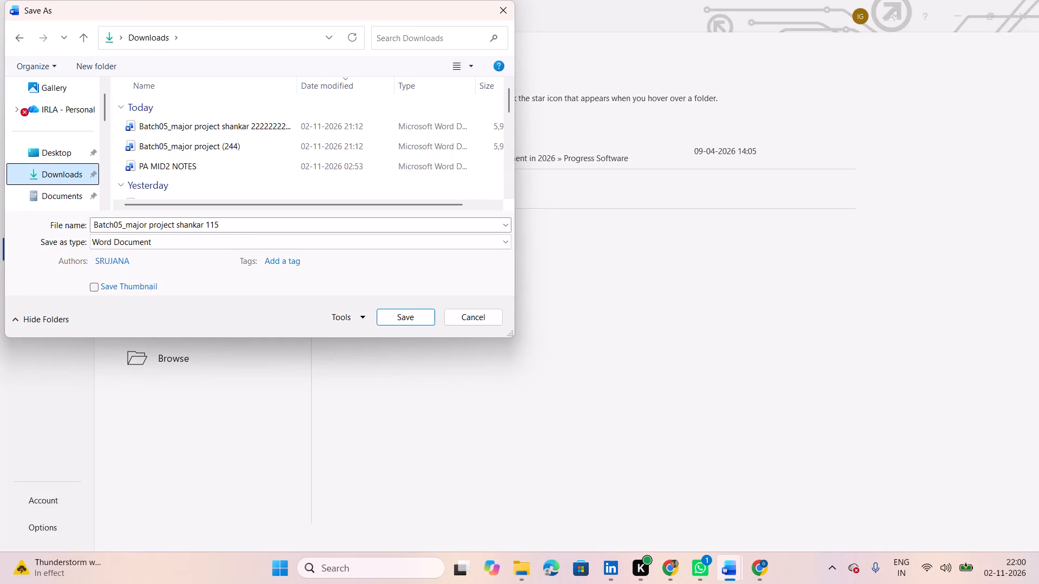
click(232, 228)
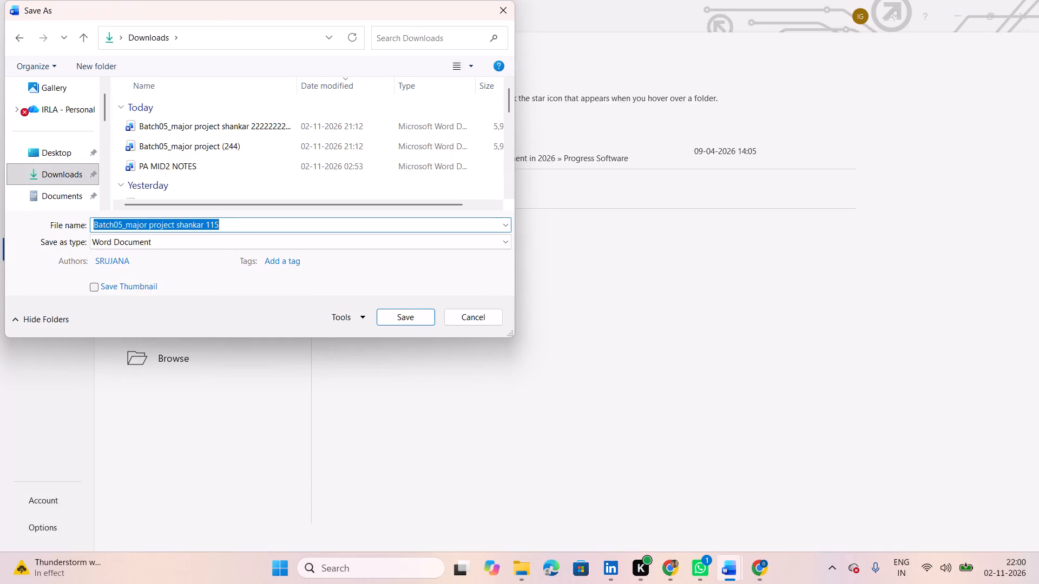
text(ajor)
key(space)
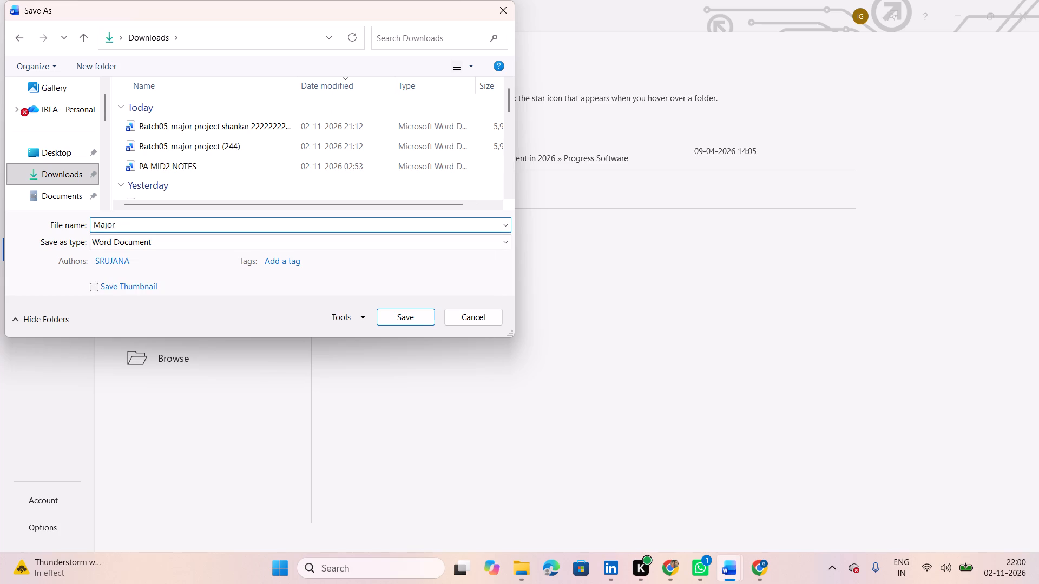
key(d)
key(BackSpace)
key(r)
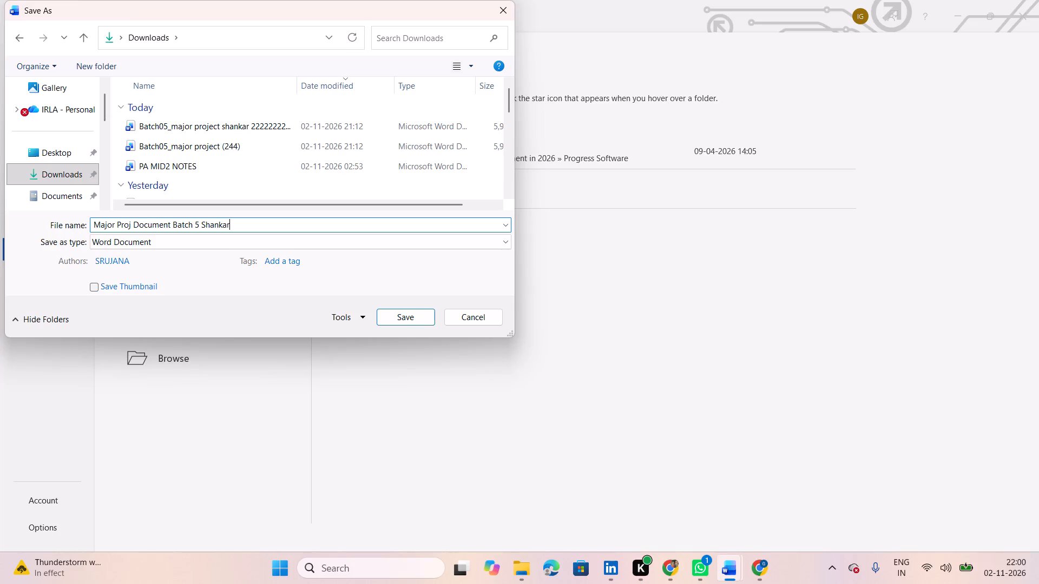
click(358, 245)
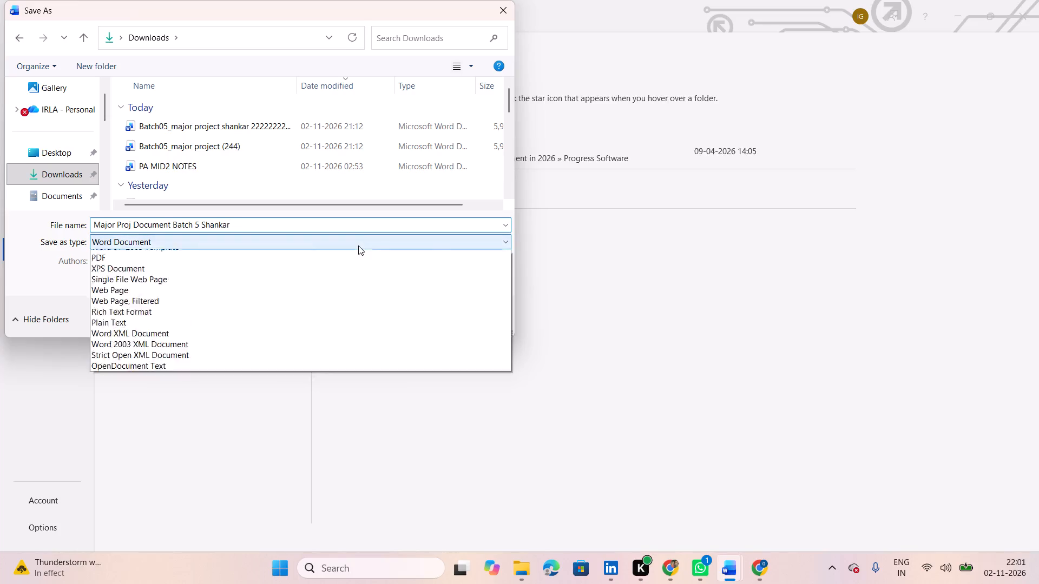
click(236, 319)
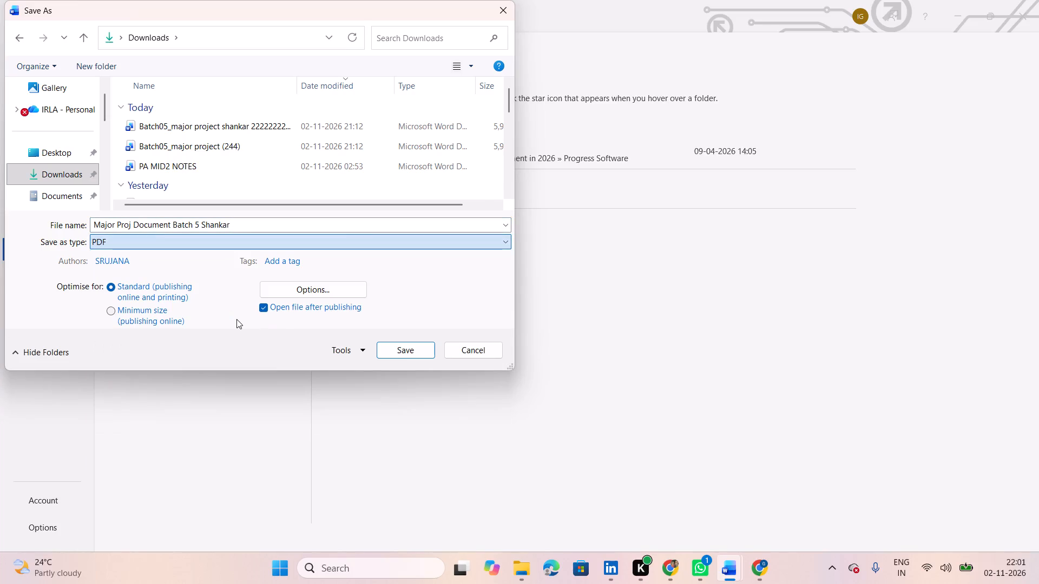
click(404, 349)
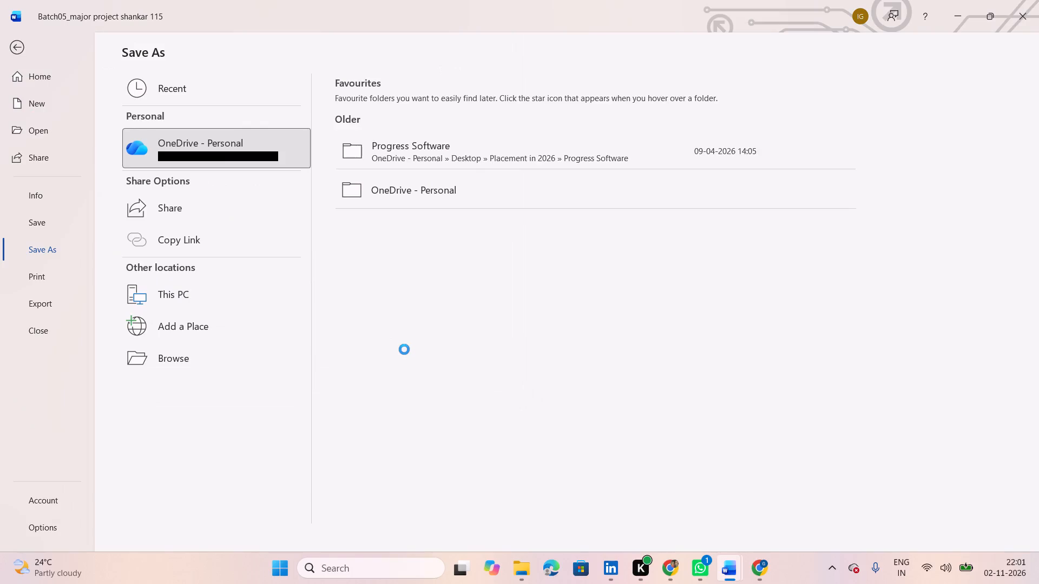
Save the report and minimise the exported PDF's window to return to the Word document.
key(ctrl+s)
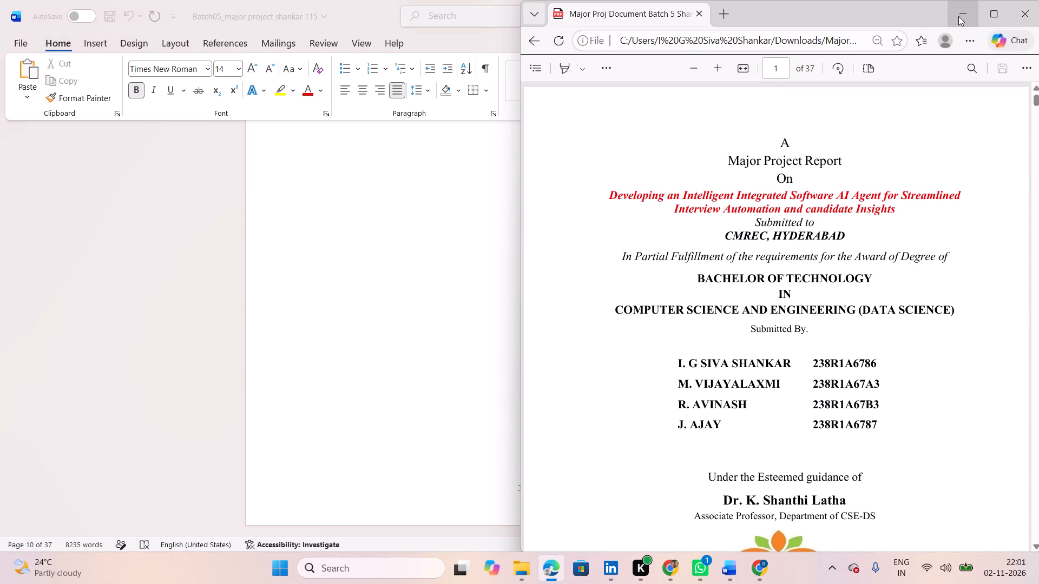
click(958, 16)
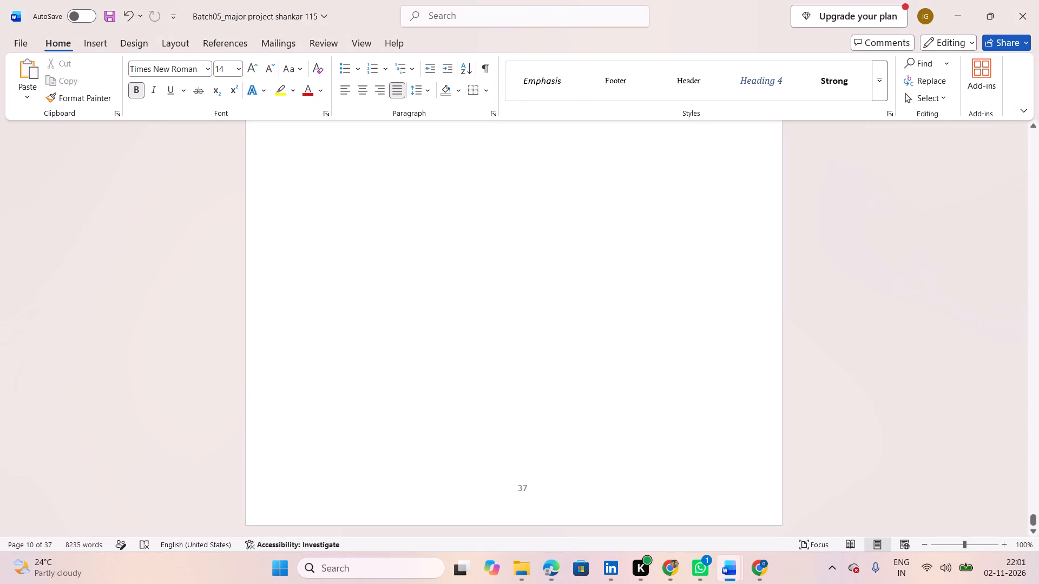
Save a Word Document copy of the report in the Downloads folder, adding "2" and a run of 4s after "Batch05_major project shankar 115".
scroll(398, 222, up, 2)
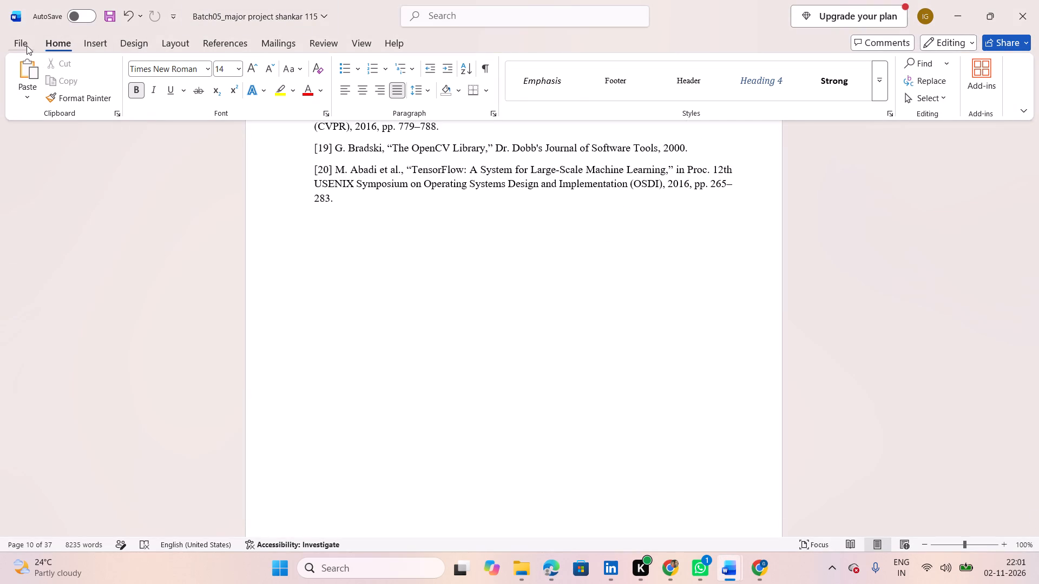
click(27, 45)
click(40, 244)
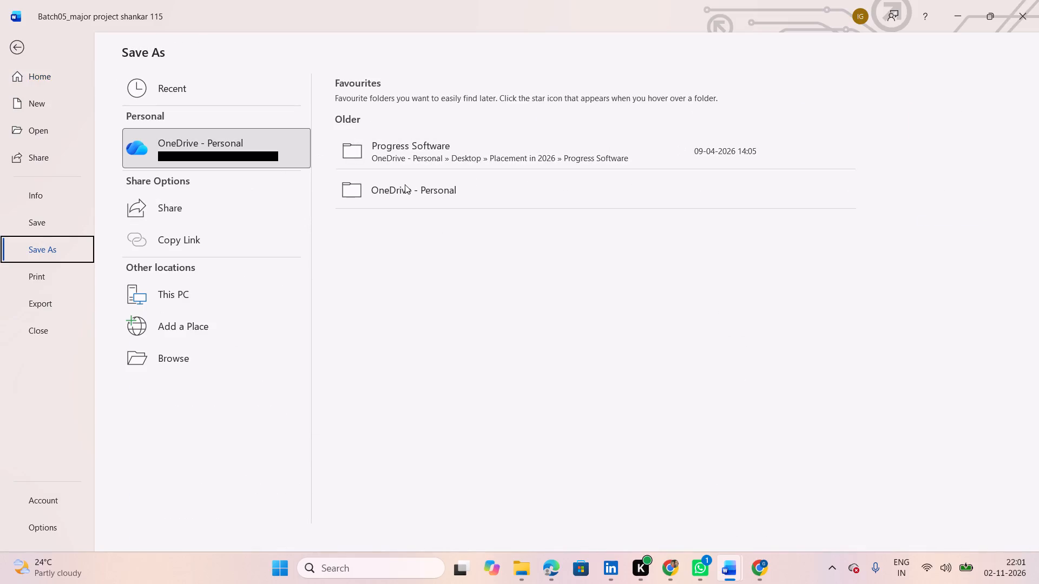
double_click(405, 184)
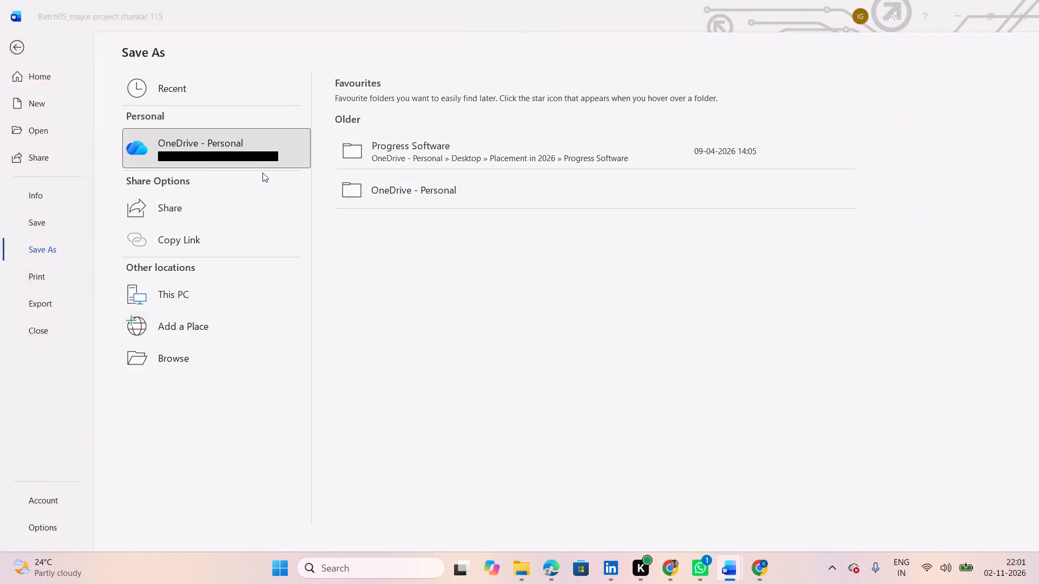
scroll(64, 138, up, 3)
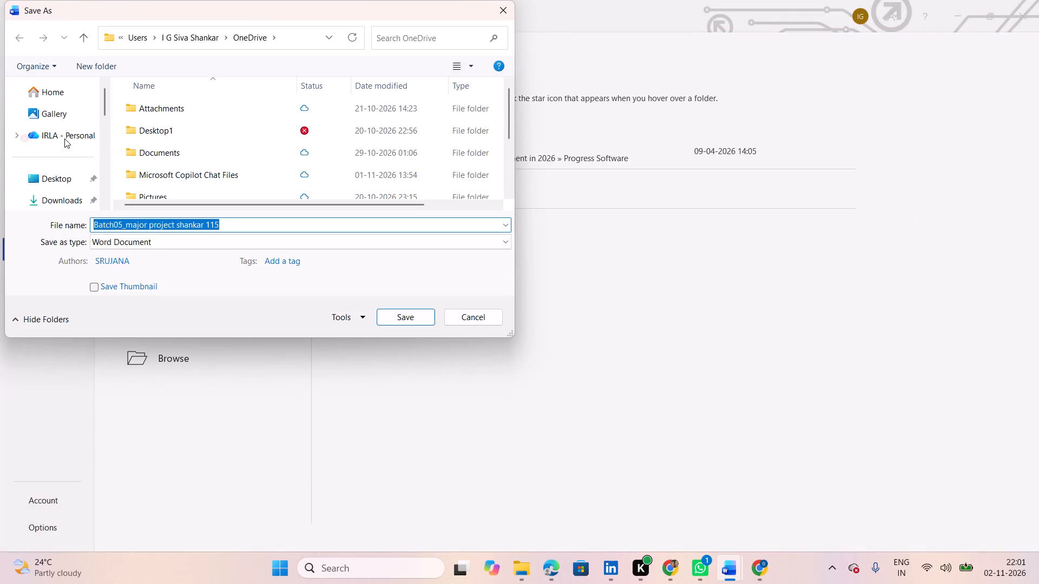
click(61, 200)
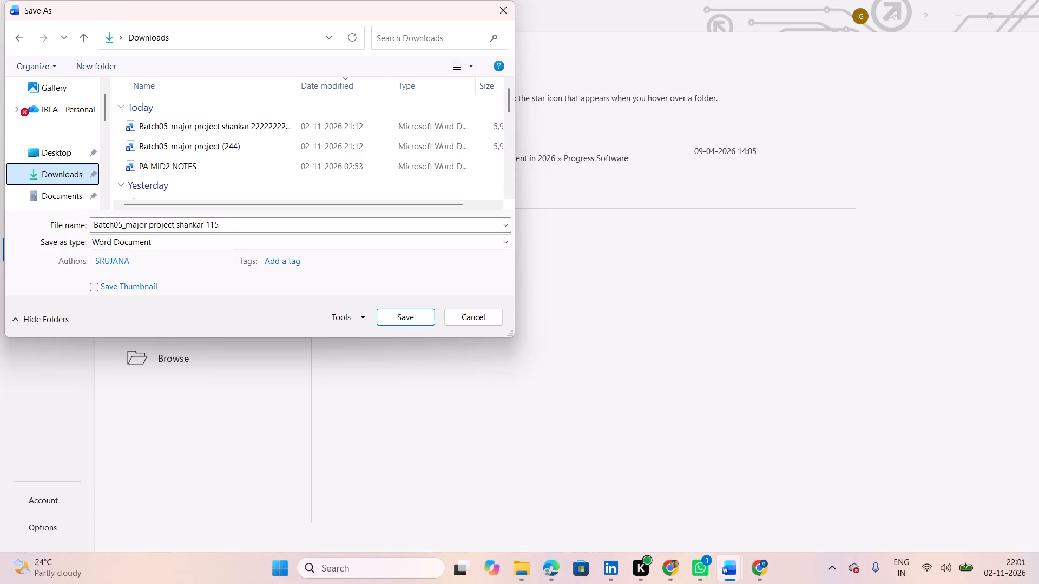
click(229, 227)
click(229, 227)
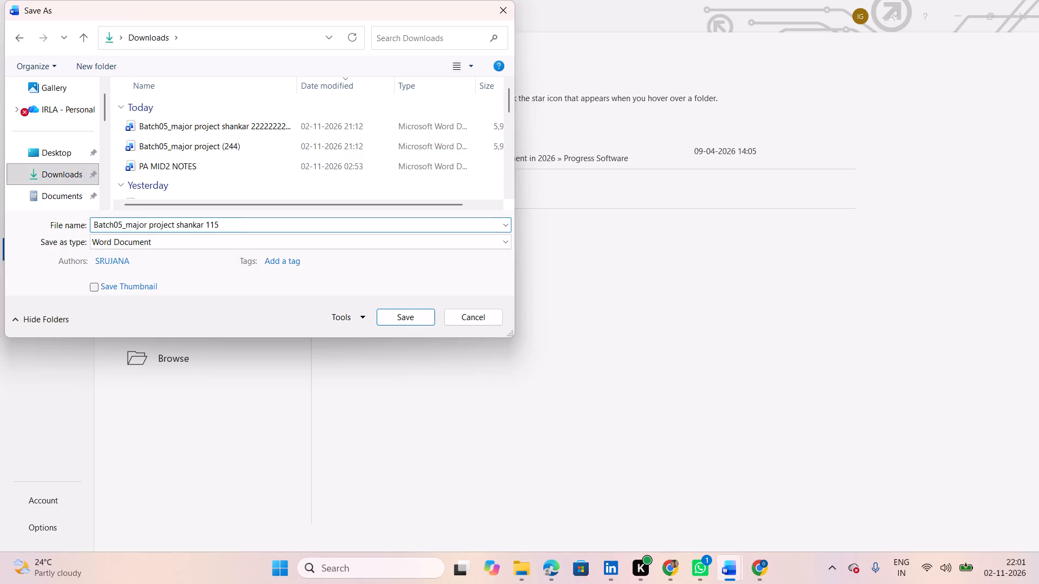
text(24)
click(402, 318)
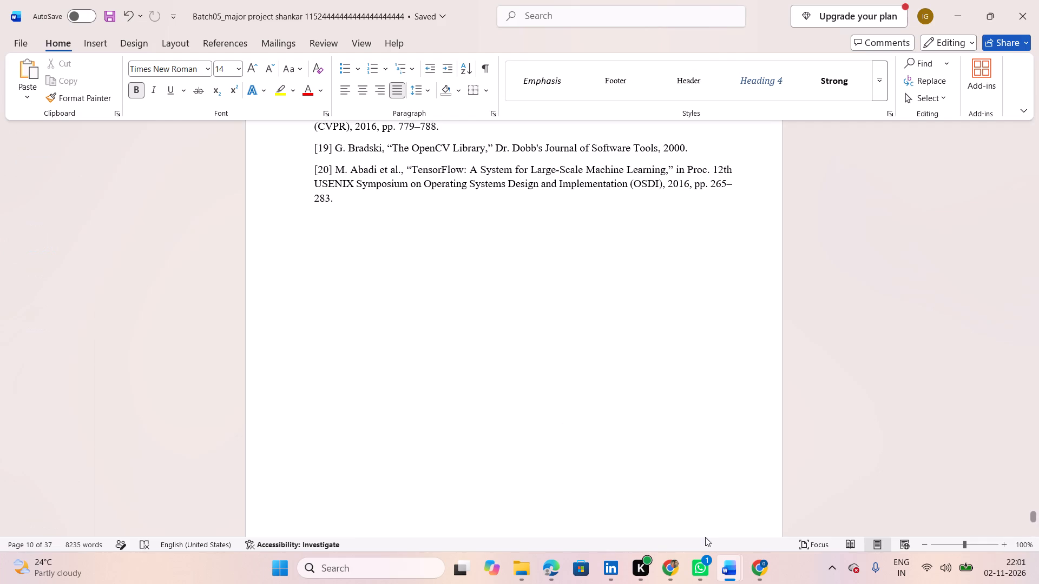